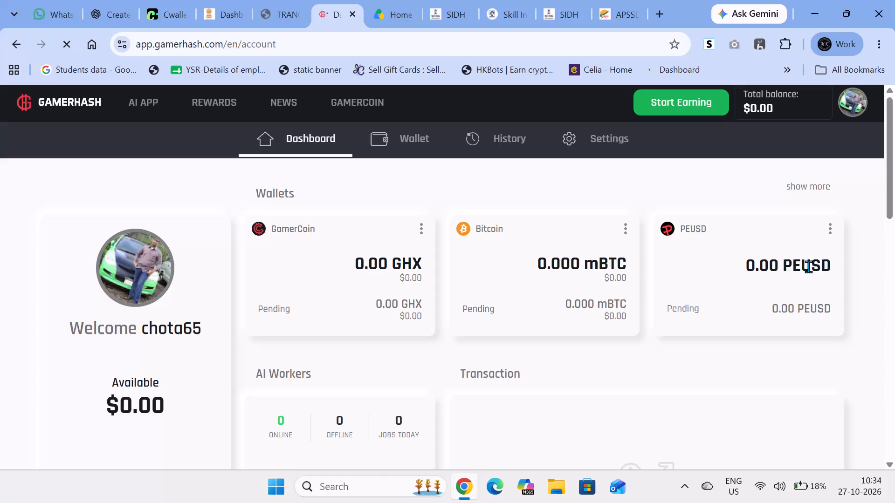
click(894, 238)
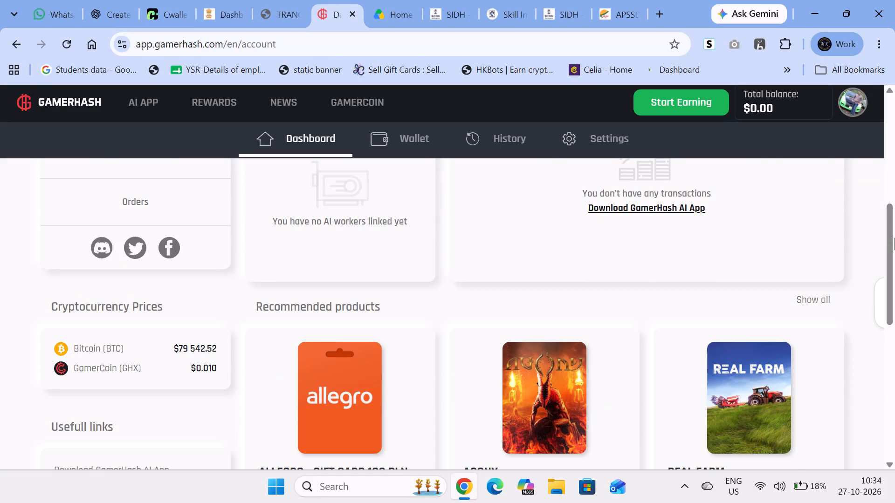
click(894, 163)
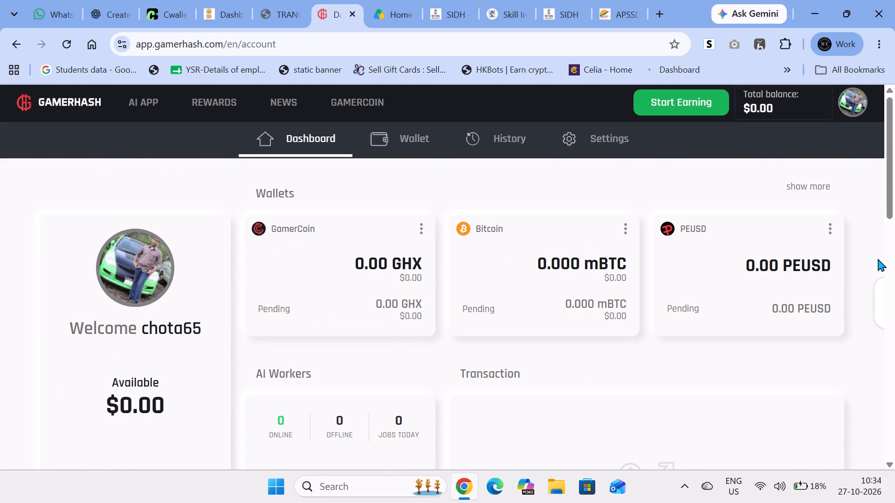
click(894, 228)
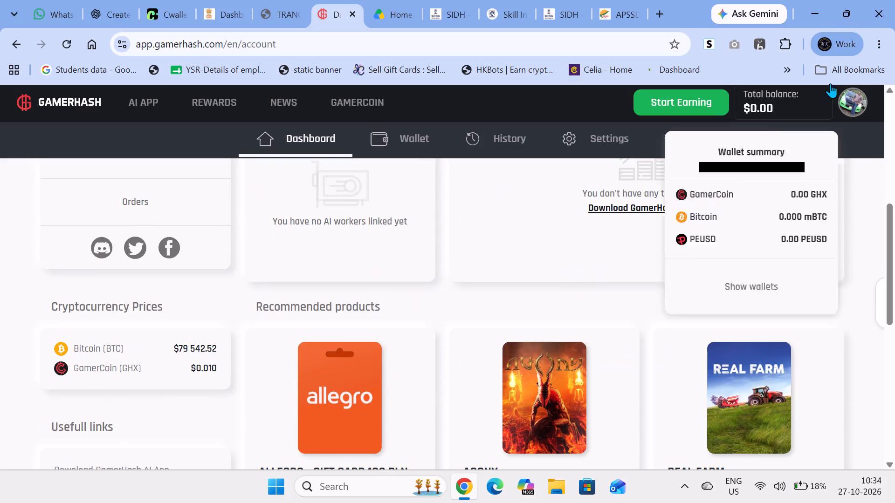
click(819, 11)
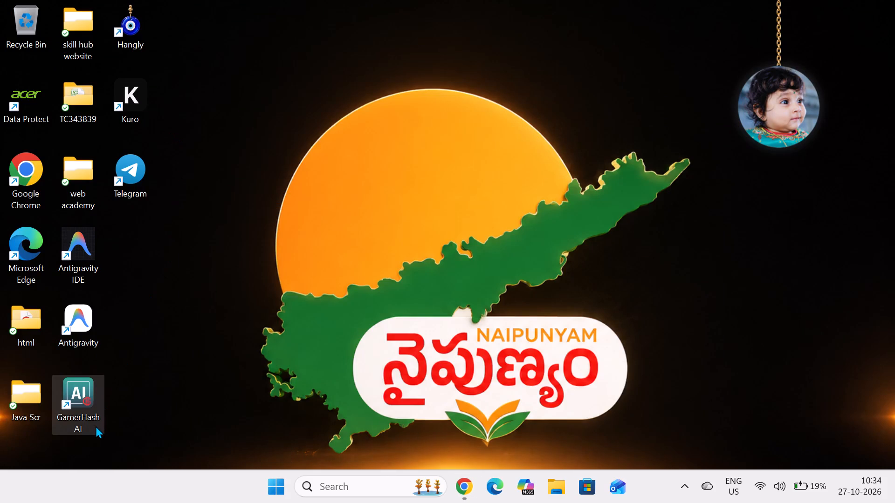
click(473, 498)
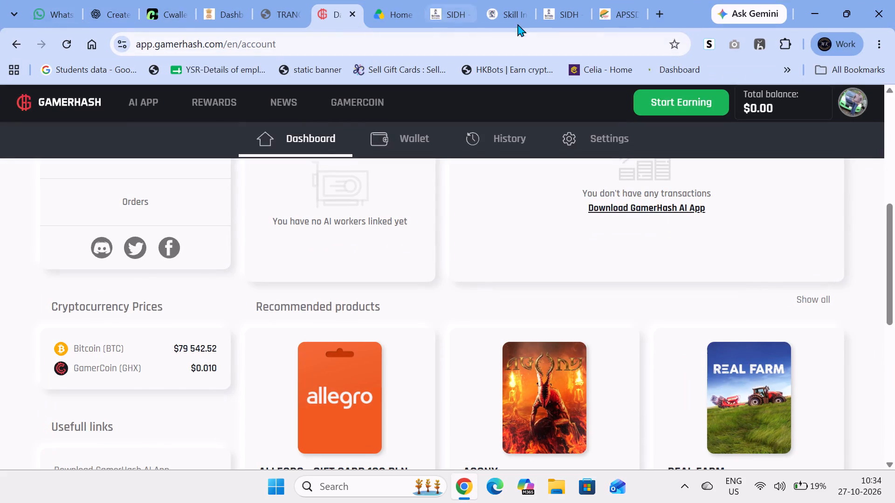
Close the APSSDC employee dashboard tab.
click(622, 20)
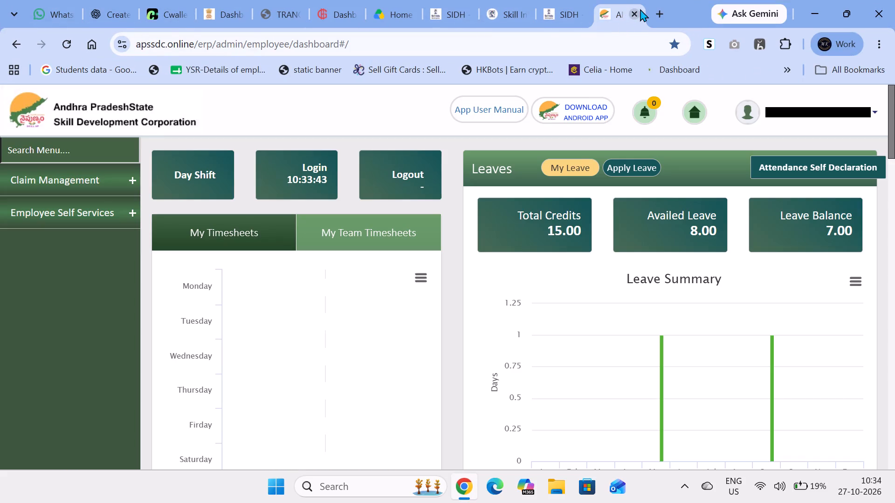
click(634, 9)
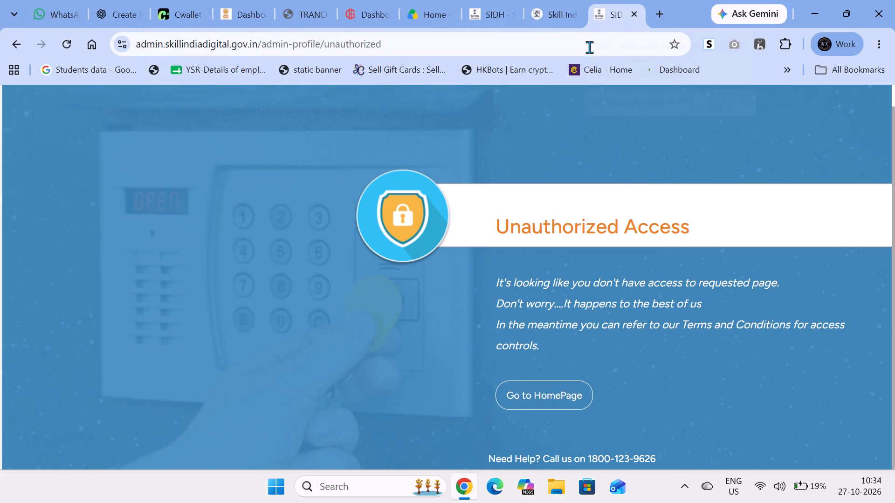
Go to the homepage from the Unauthorized Access page and close the other SIDH admin login tab.
drag(542, 411, 538, 402)
click(538, 402)
click(479, 24)
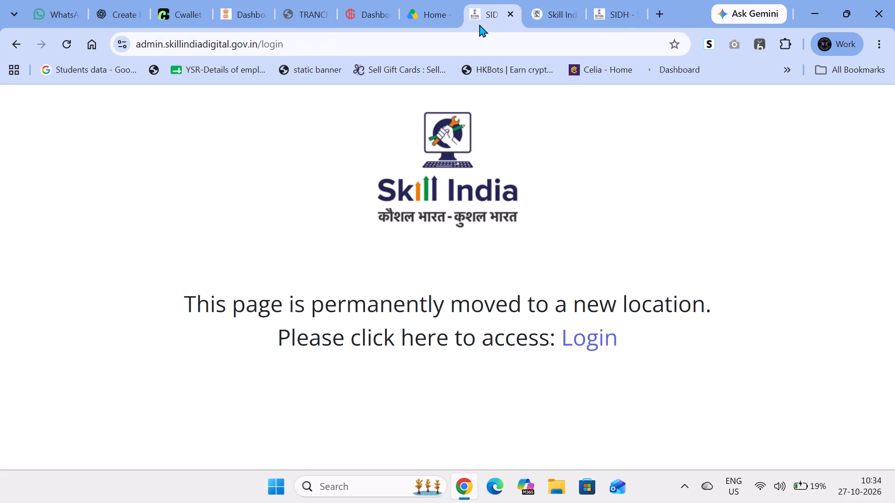
click(506, 13)
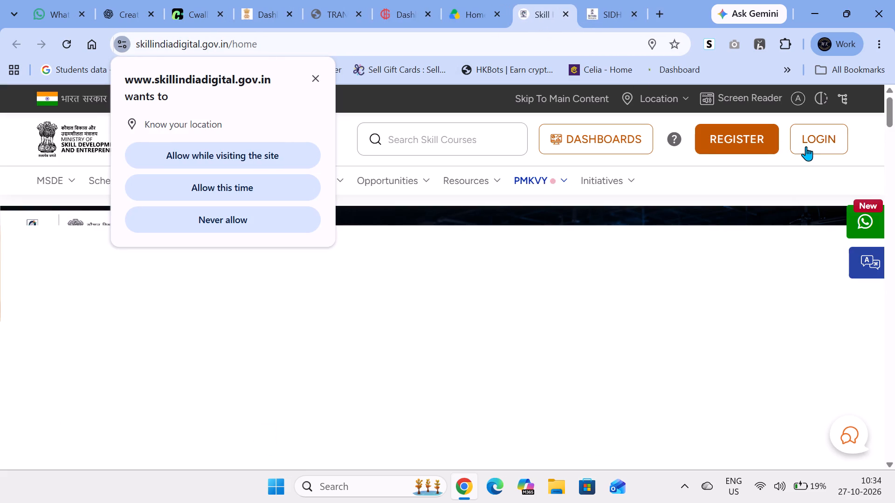
Open the login options on the Skill India Digital home page and close the remaining SIDH admin portal tab.
click(806, 146)
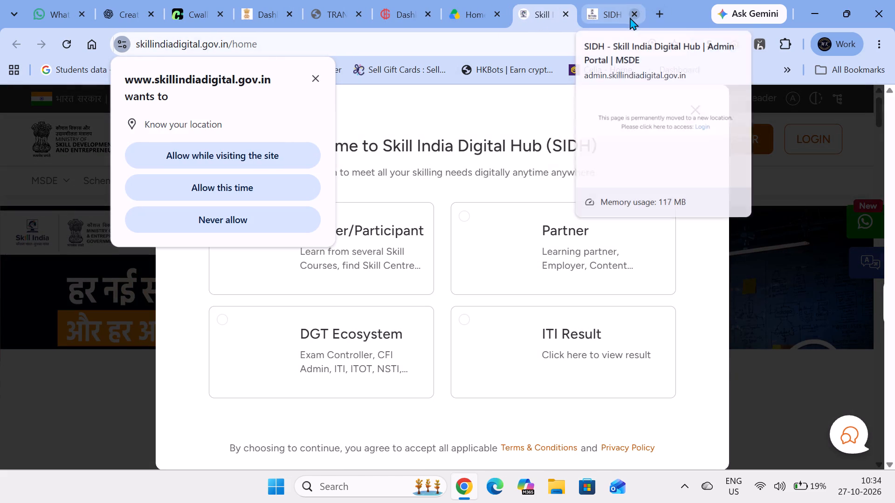
click(632, 14)
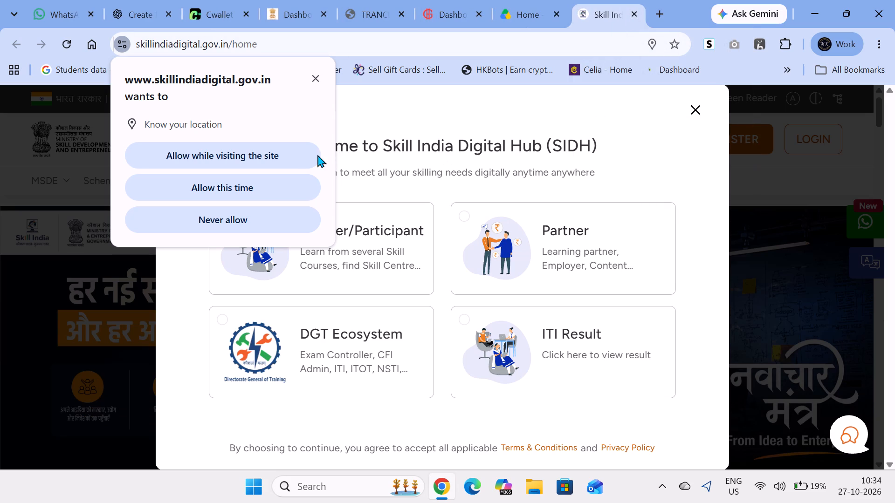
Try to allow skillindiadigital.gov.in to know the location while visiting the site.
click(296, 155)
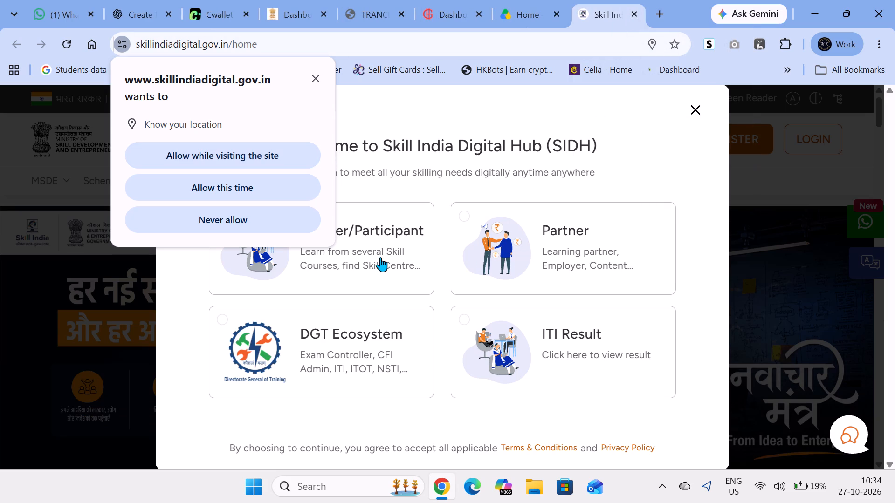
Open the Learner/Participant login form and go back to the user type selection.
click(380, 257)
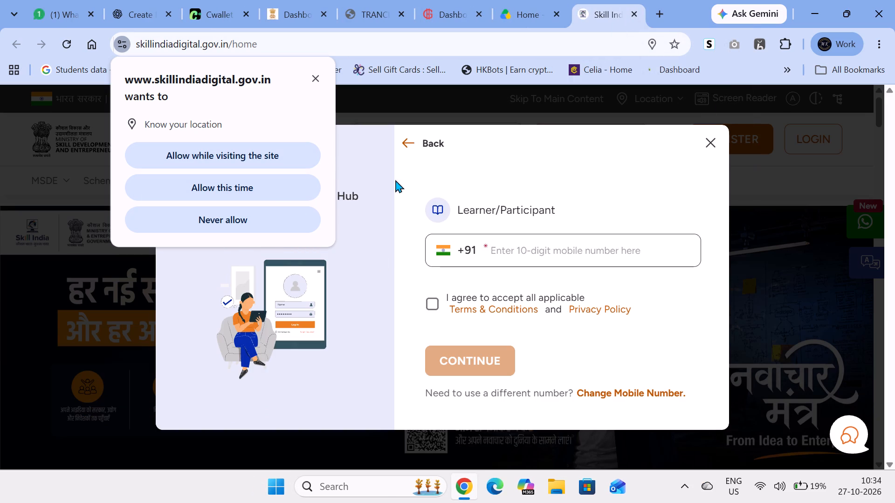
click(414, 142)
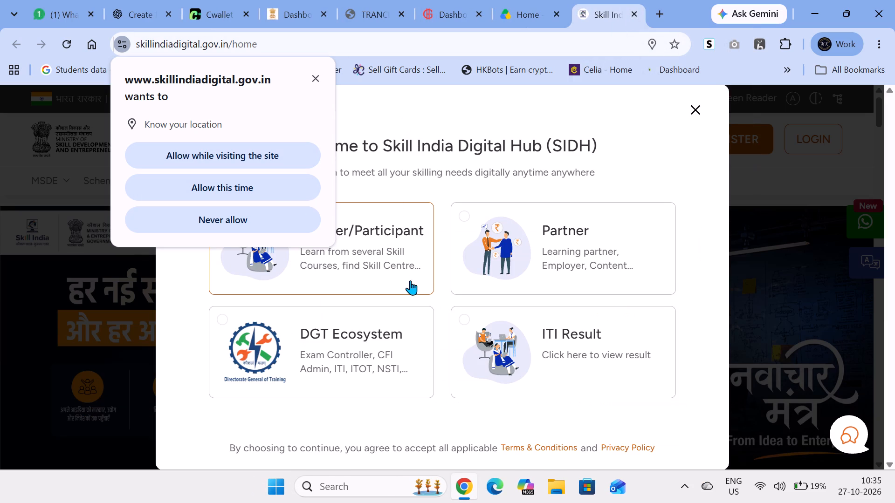
Choose Partner as the user type, open the Trainer login form, and go back to the Login As role list.
click(551, 262)
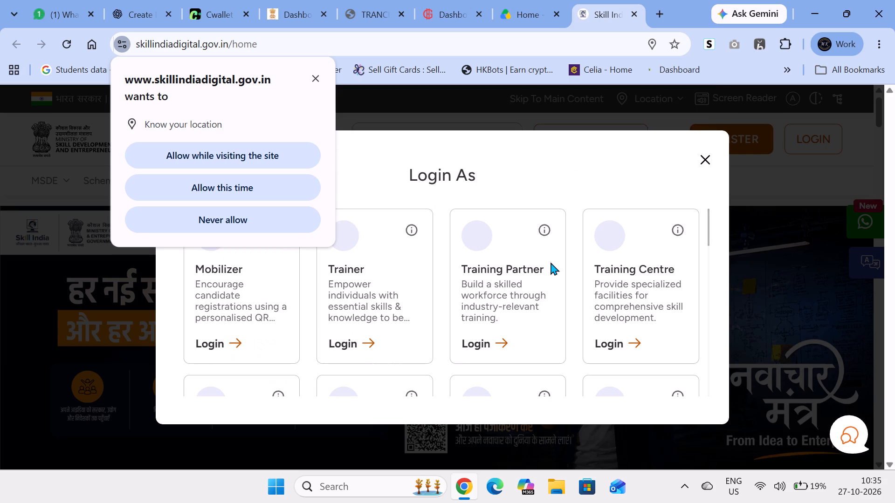
click(372, 350)
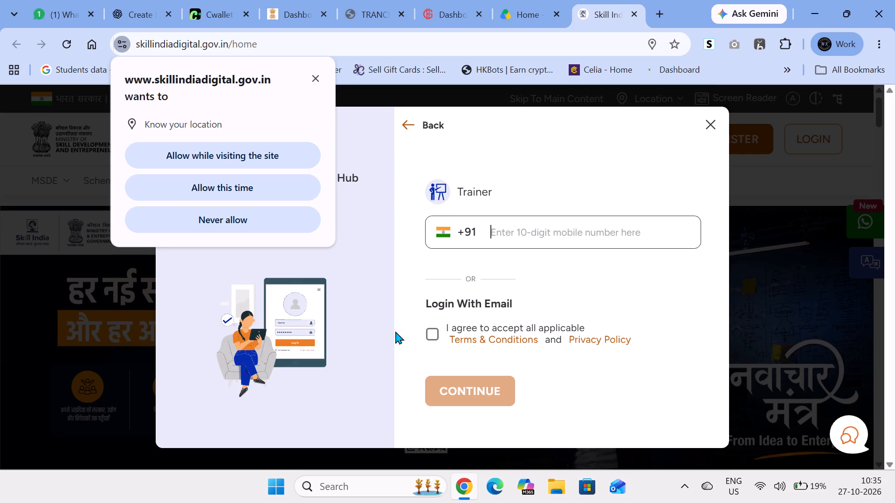
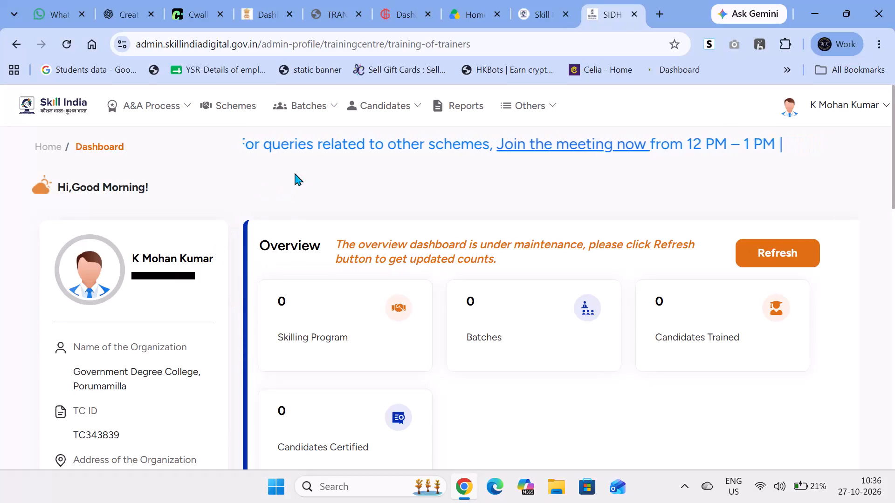
Open the details of batch 3950038 from the batches list and look through its batch information.
click(303, 102)
click(297, 142)
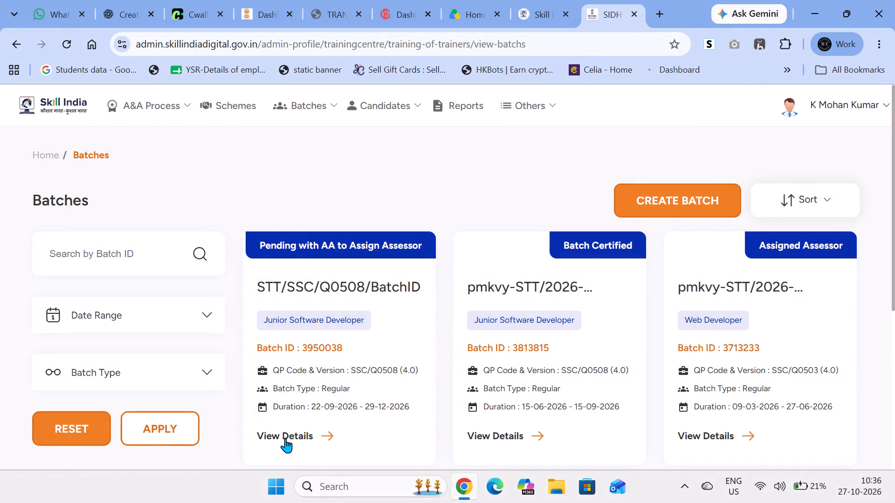
click(284, 436)
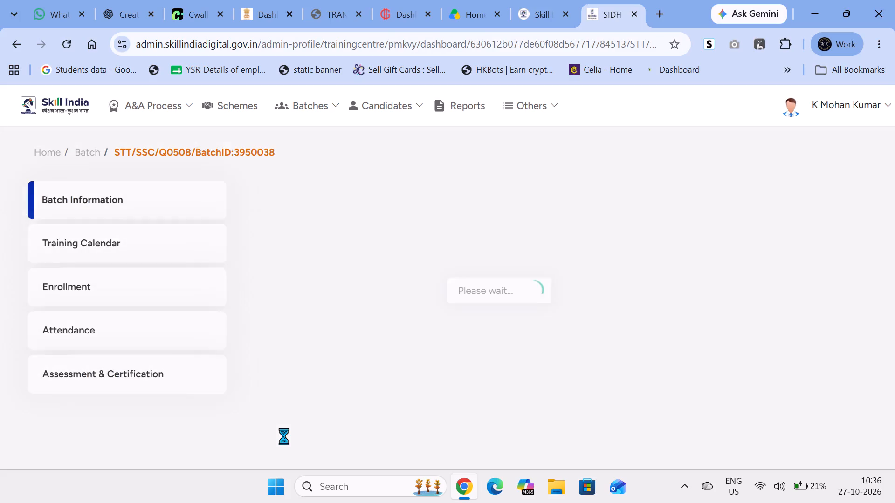
click(894, 328)
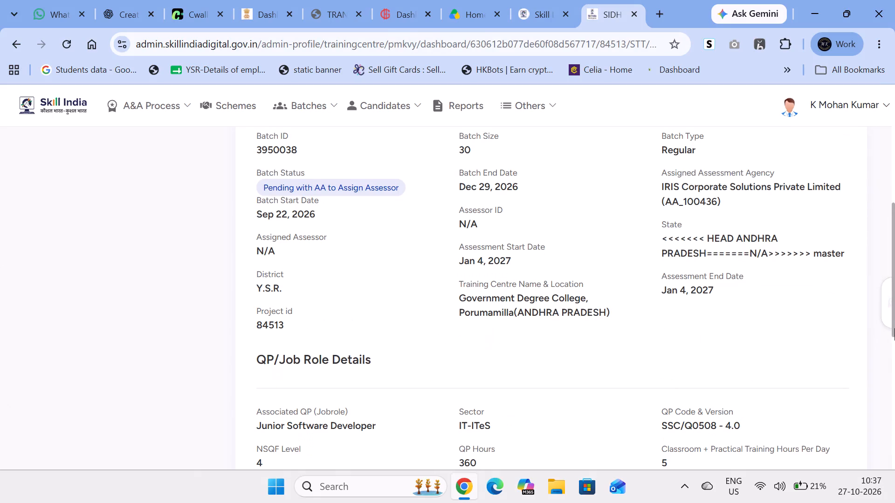
click(894, 428)
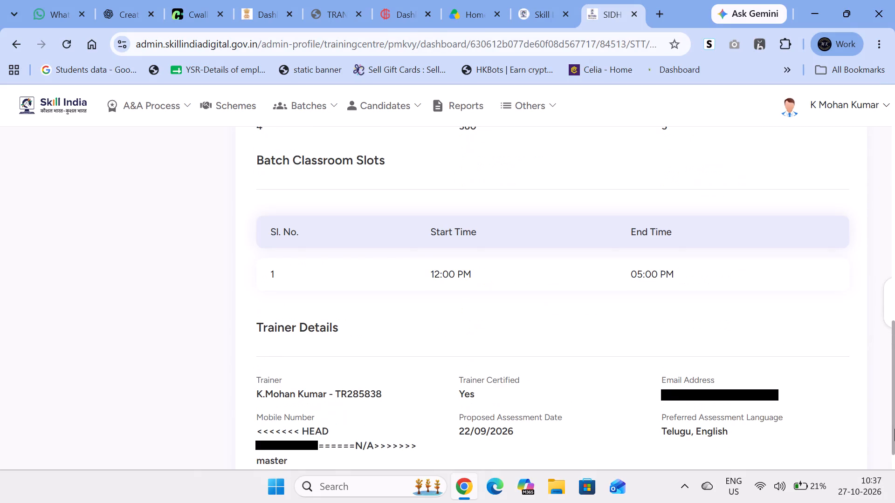
drag(894, 428, 894, 406)
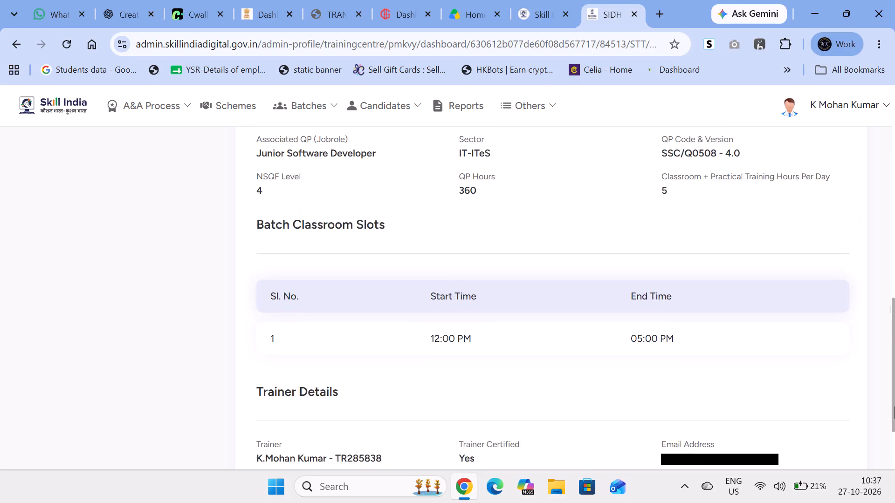
drag(894, 406, 894, 249)
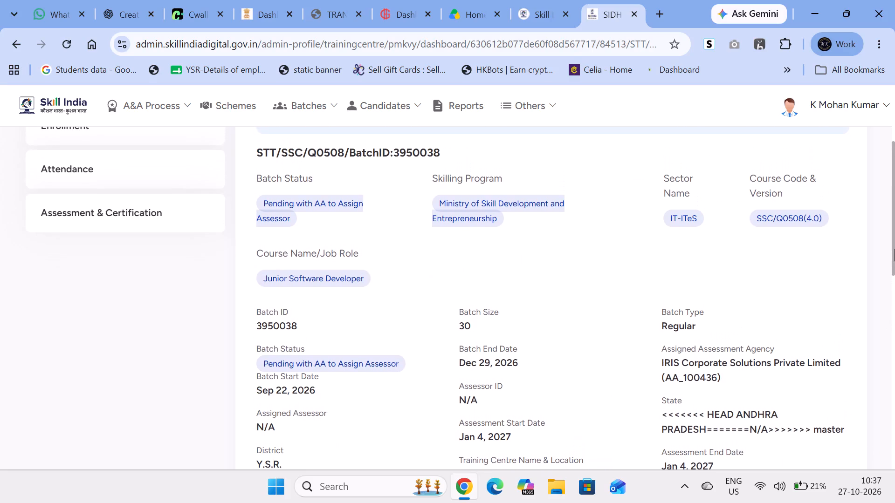
drag(894, 249, 894, 188)
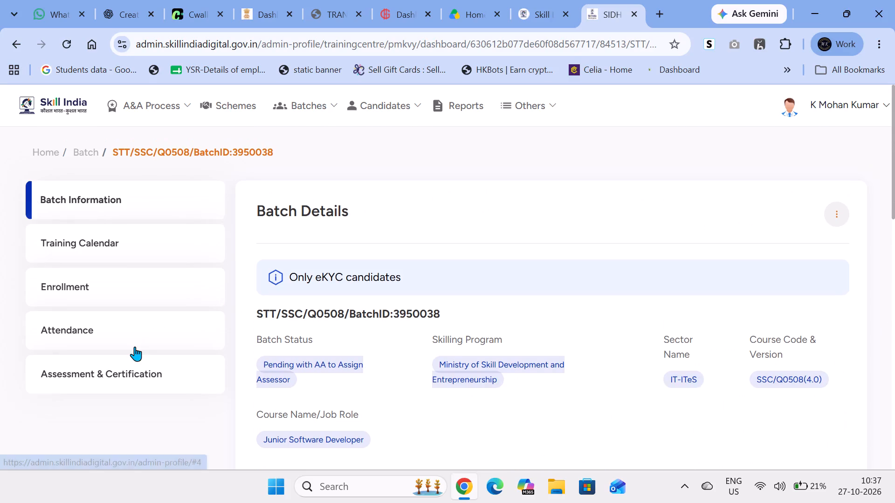
Open the batch's biometric attendance and show it candidate wise, down at the candidate rows.
click(135, 347)
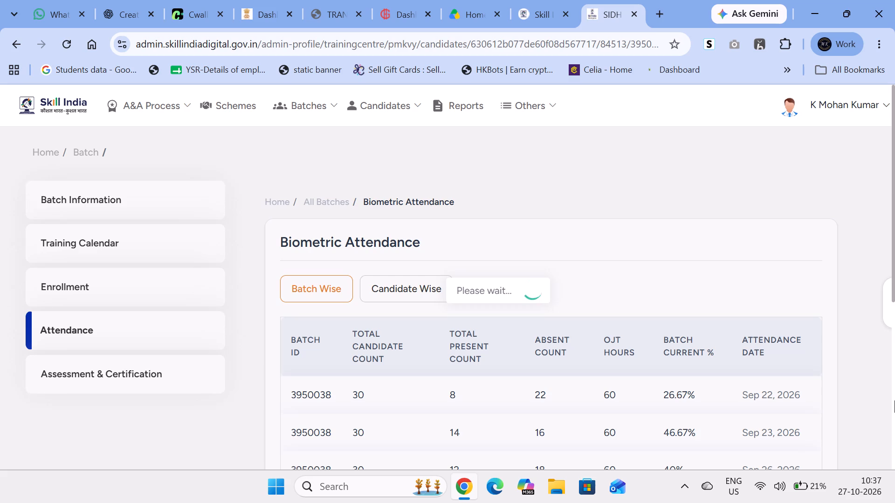
click(413, 287)
click(894, 376)
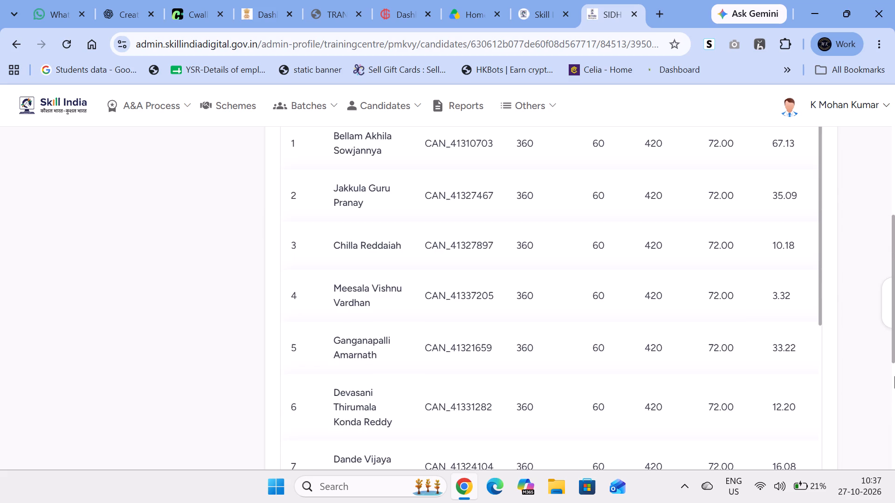
click(603, 202)
Open the recent JSD3 Daily Attendance workbook in Excel.
click(317, 484)
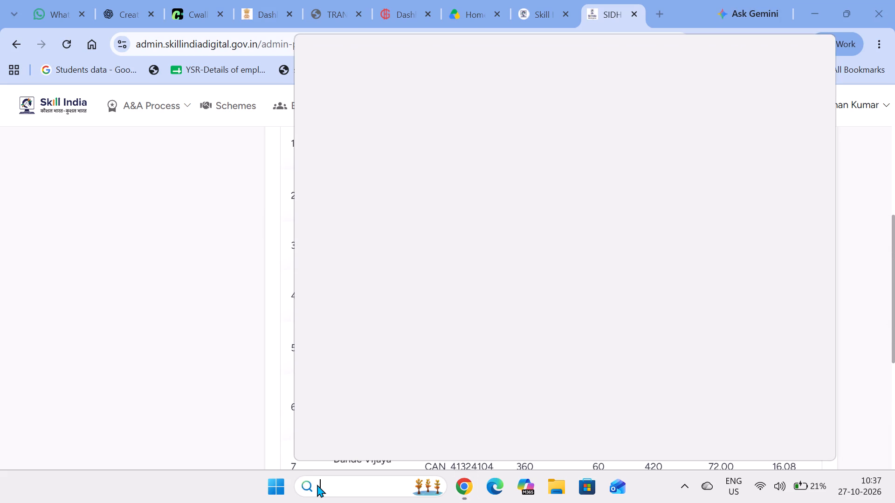
click(269, 497)
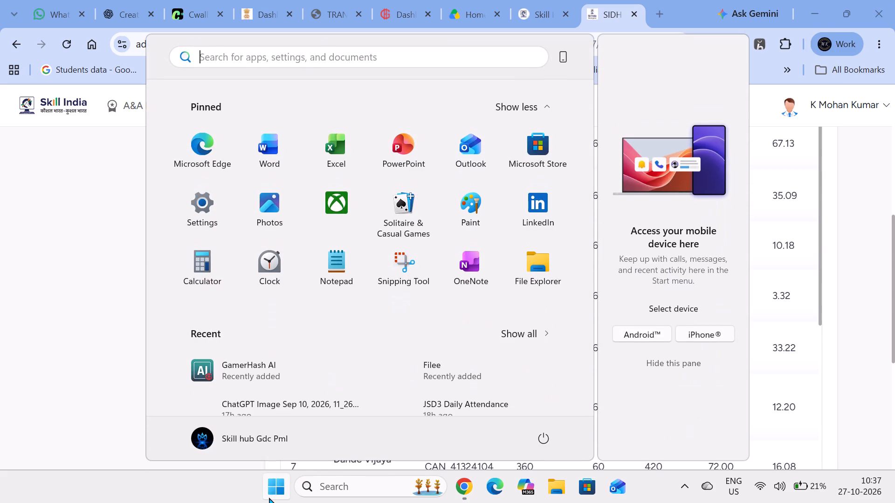
click(465, 409)
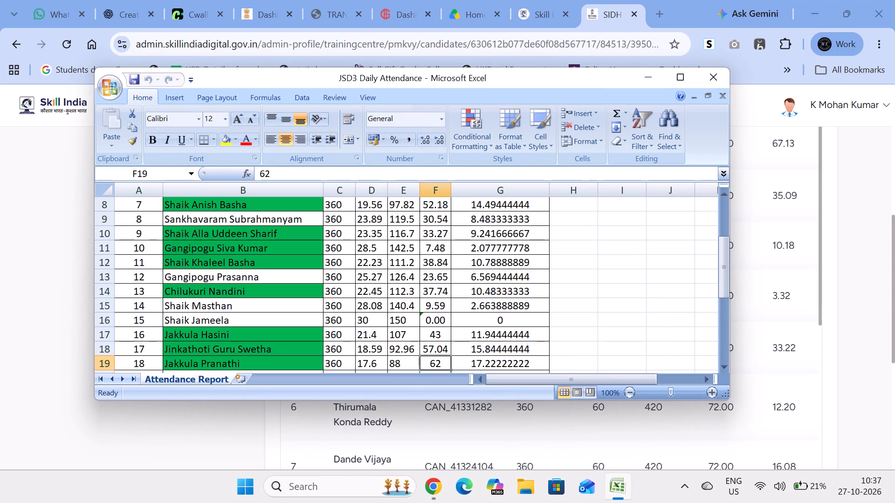
Narrow the workbook window and place it beside the portal's candidate attendance table so both can be compared.
drag(401, 80, 253, 48)
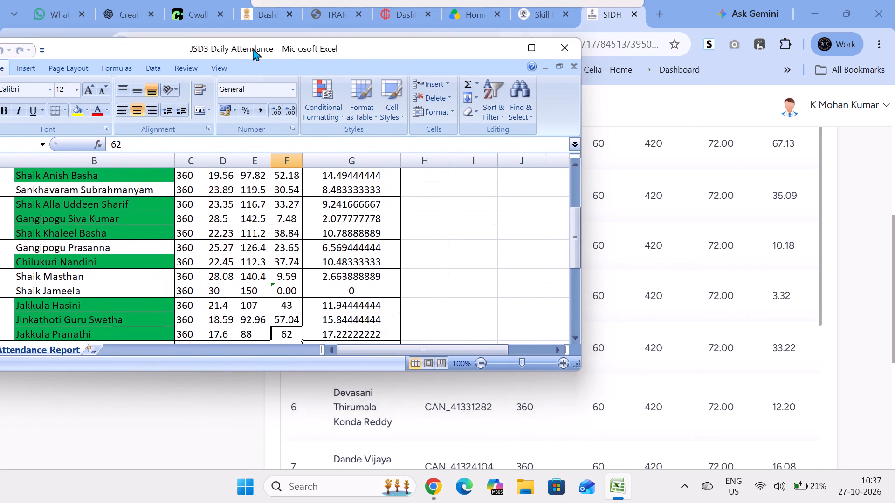
drag(253, 48, 262, 15)
click(251, 165)
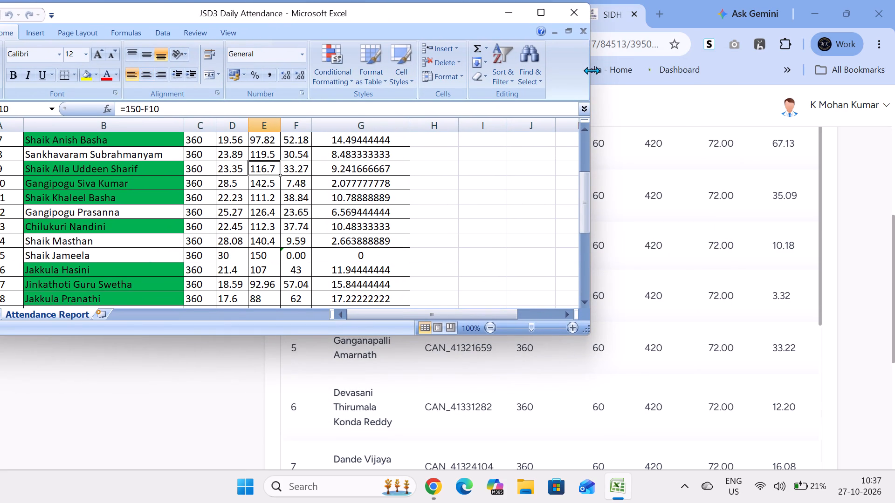
drag(592, 70, 426, 70)
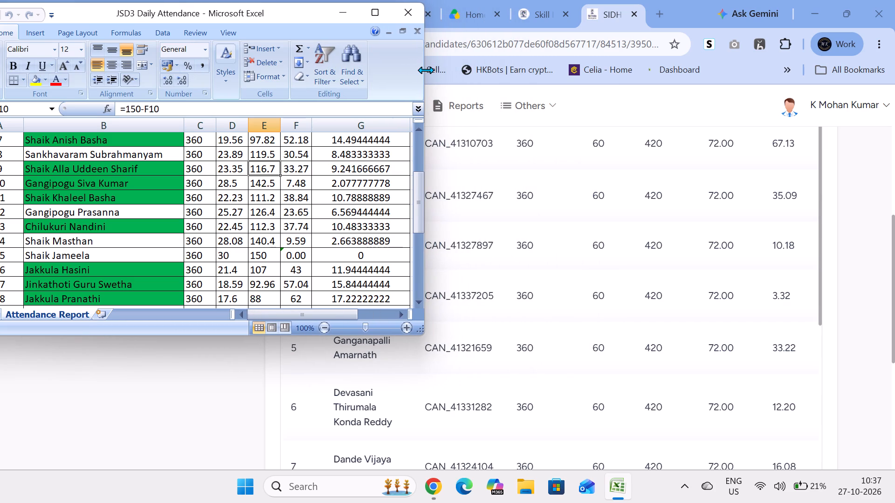
drag(175, 12, 223, 20)
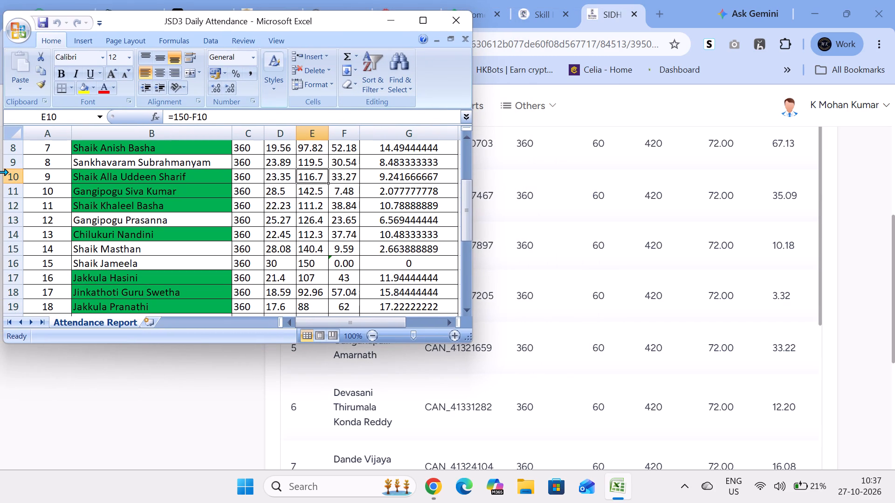
drag(0, 172, 145, 174)
drag(318, 20, 145, 105)
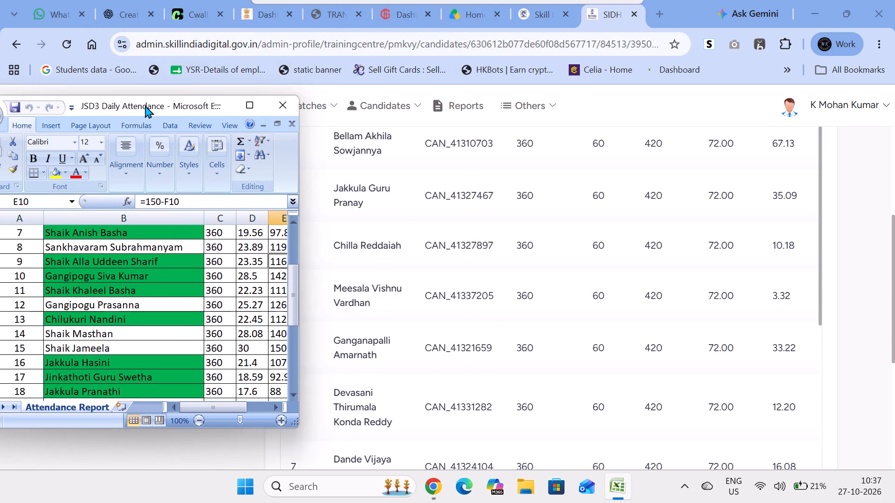
drag(145, 105, 105, 107)
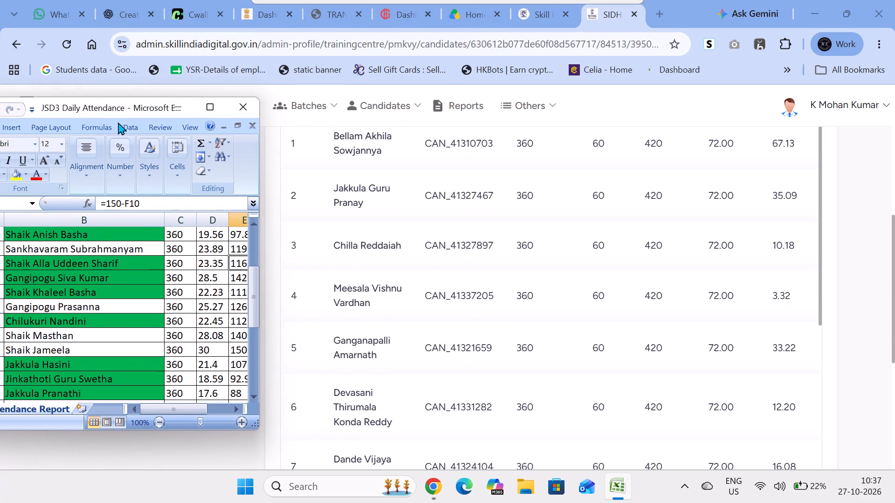
In the Hours column of the Attendance Report sheet, set the value for the portal's candidate no. 1 to 67.
click(228, 245)
key(Right)
key(Right)
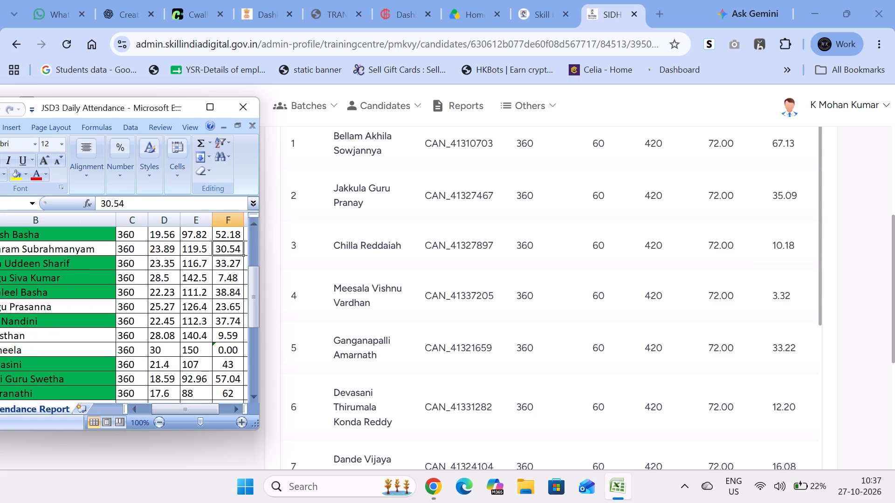
key(Up)
key(Up)
key(Up)
key(Up)
key(Up)
key(Up)
key(Up)
key(Up)
key(Up)
key(Up)
key(Up)
key(Up)
key(Up)
key(Up)
key(Up)
key(Up)
key(Up)
key(Up)
key(Up)
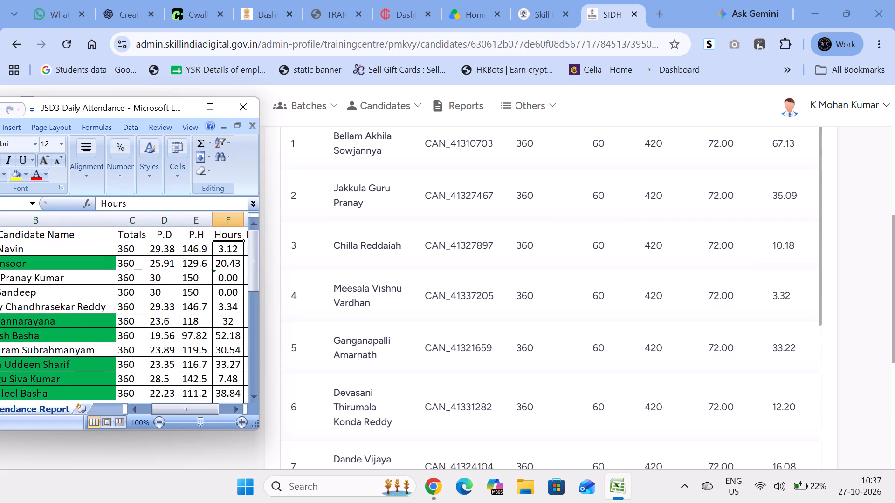
key(Down)
key(Down)
key(Down)
key(Down)
key(Down)
key(Down)
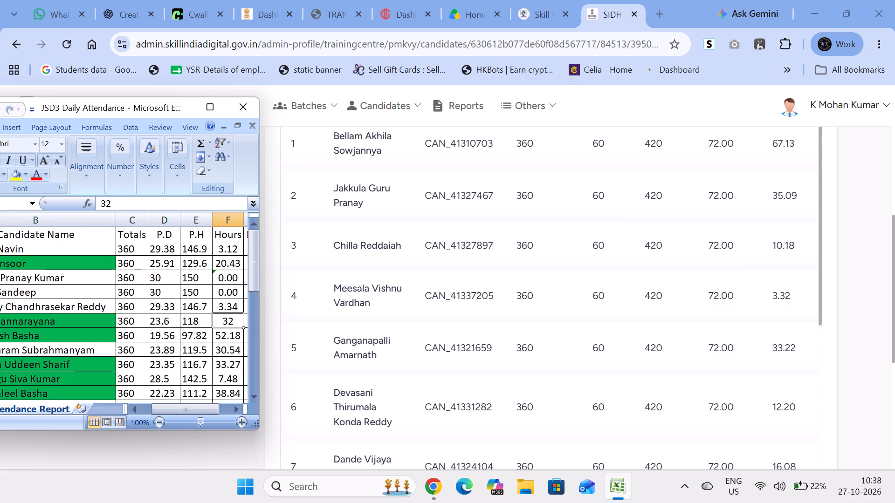
key(Down)
key(Down)
key(Down)
key(Down)
key(Down)
key(Down)
key(Down)
key(Down)
key(Down)
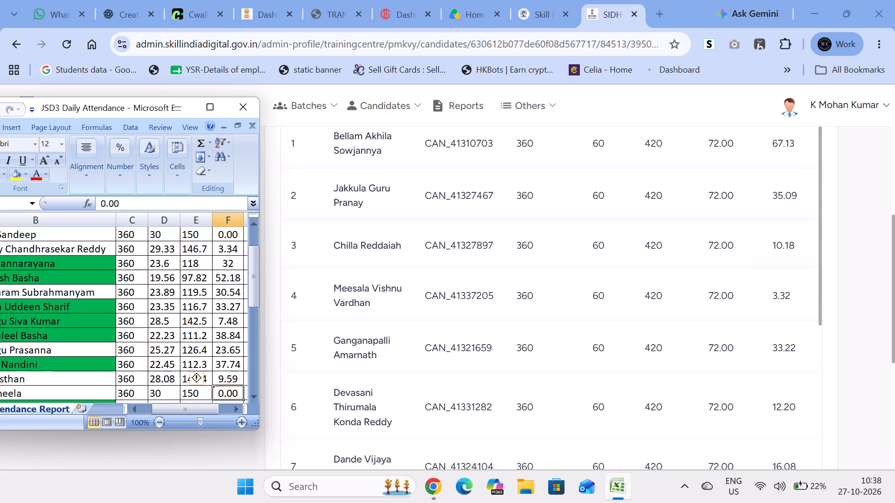
key(Down)
key(Down)
key(Down)
key(Down)
key(Down)
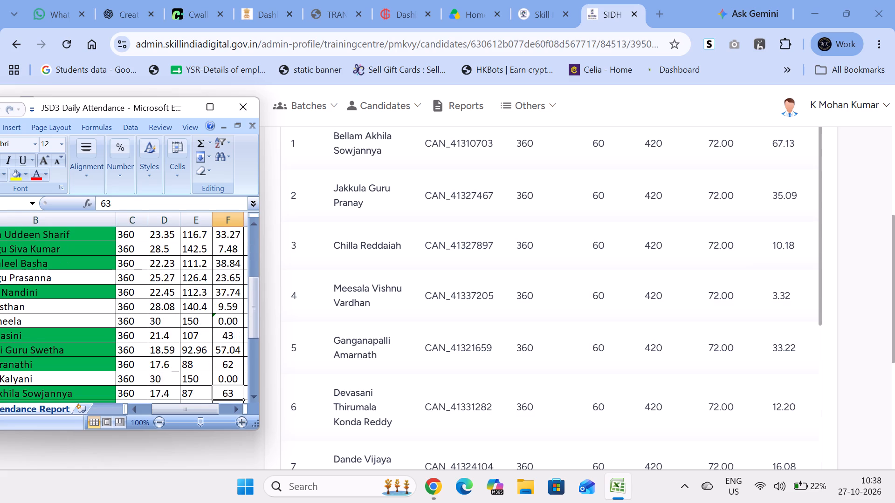
key(Down)
key(Up)
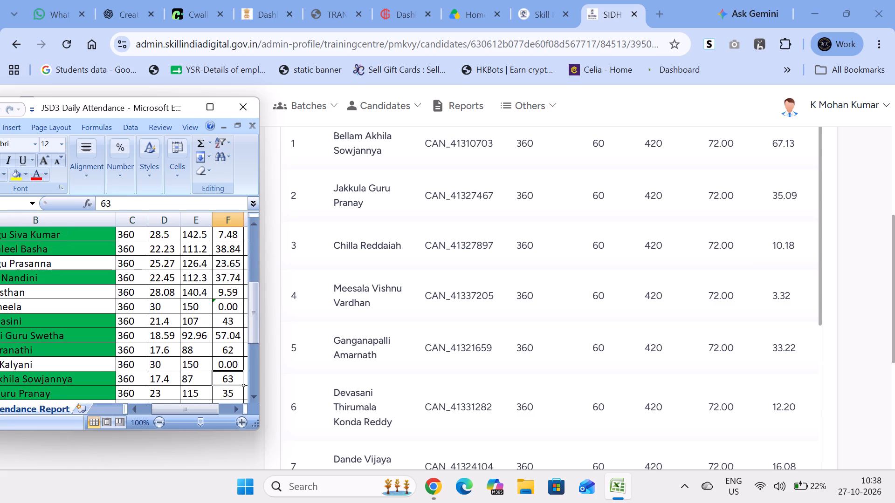
text(67)
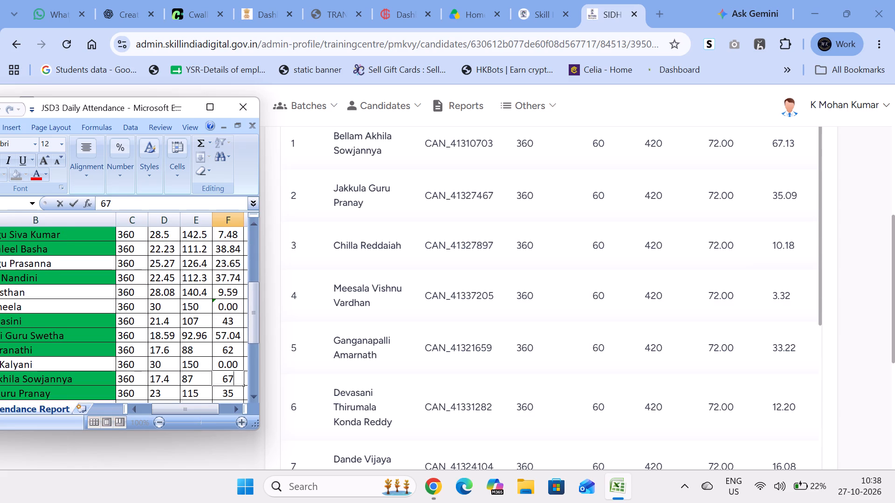
key(Down)
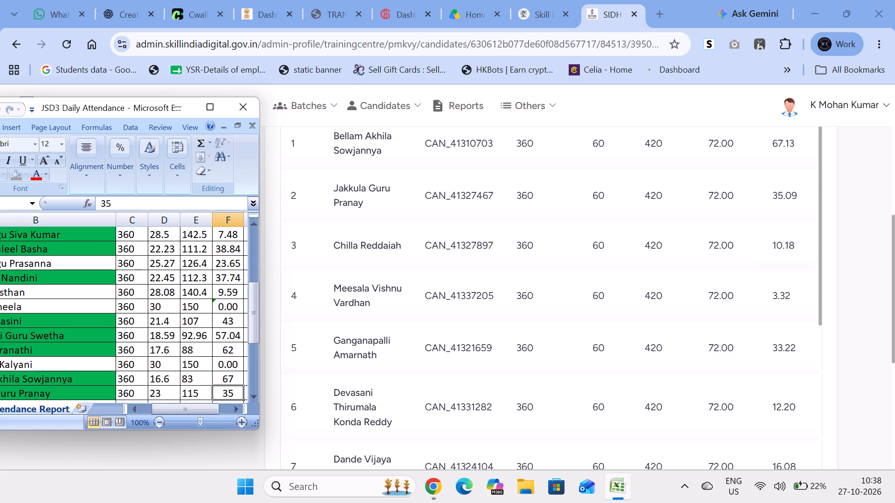
Set the Hours value for the portal's candidate no. 7 to 16 in the Attendance Report sheet.
key(Down)
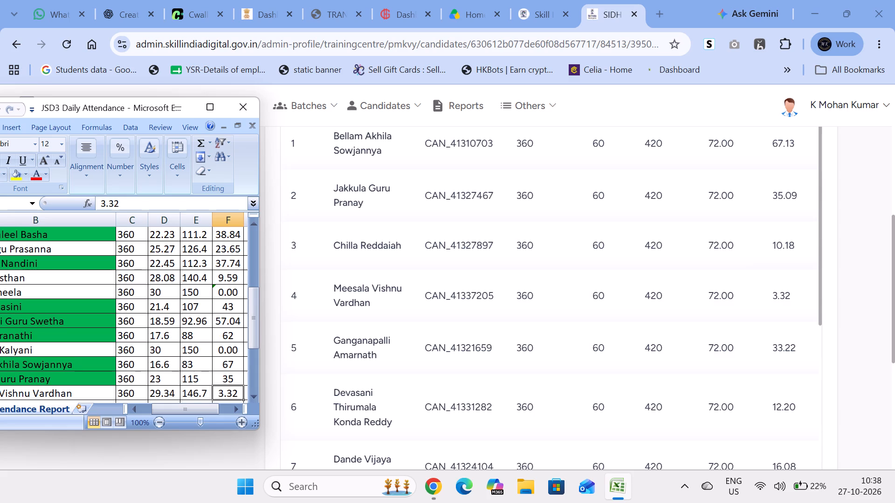
key(Down)
key(Down)
key(Down)
key(Down)
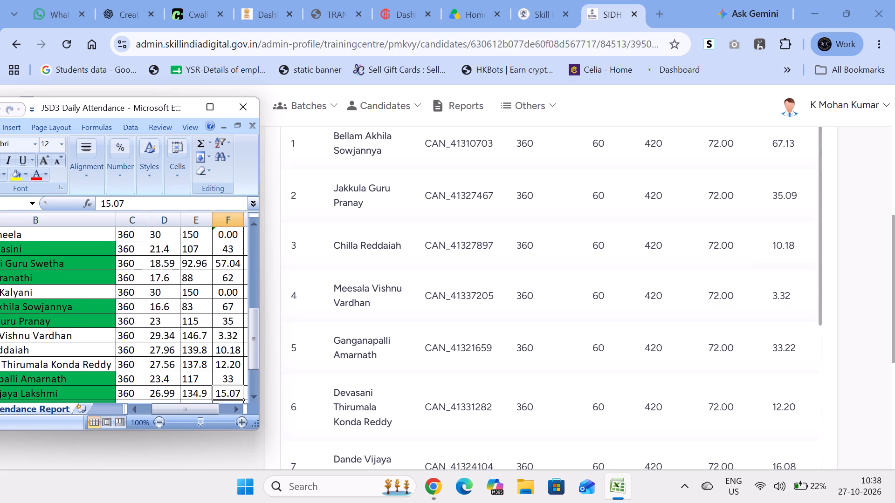
text(16)
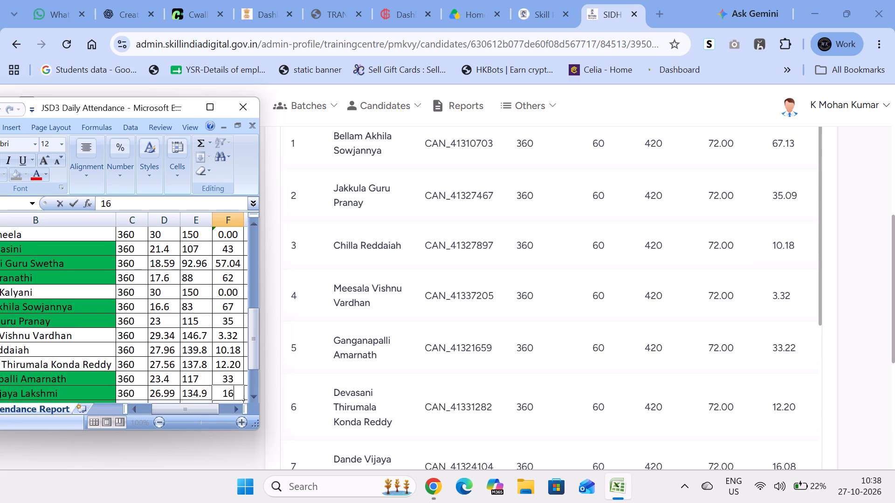
key(Down)
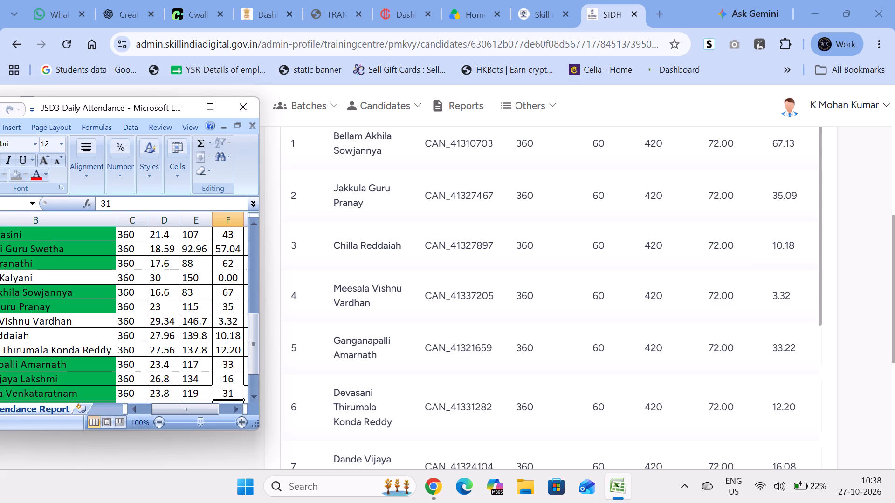
Set the Hours value for the portal's candidate no. 9 to 35 in the Attendance Report sheet.
click(335, 243)
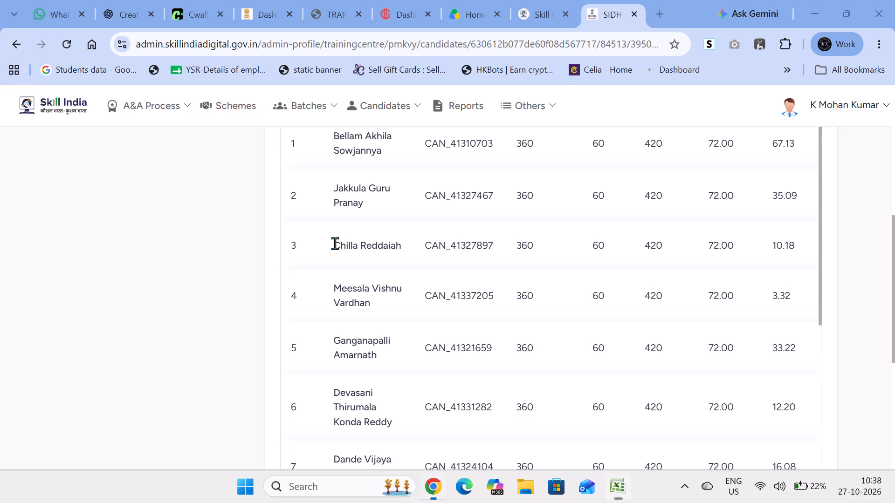
key(Down)
key(Down)
key(Down)
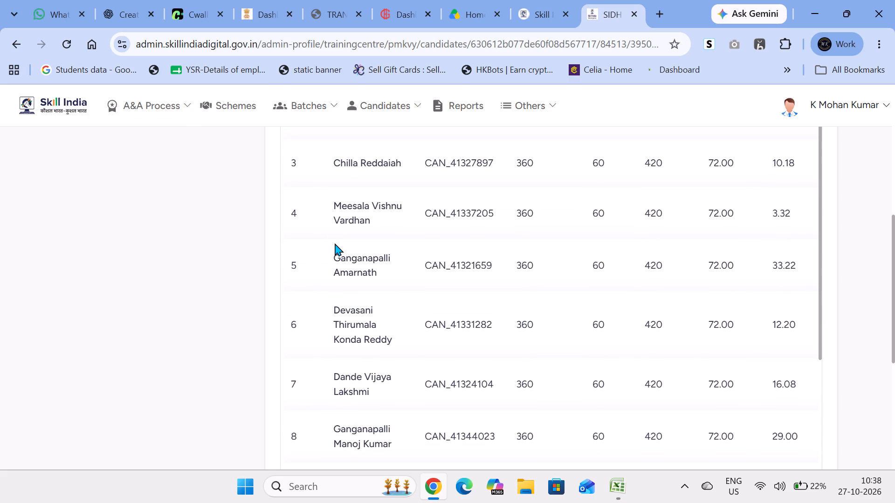
key(Down)
key(Down)
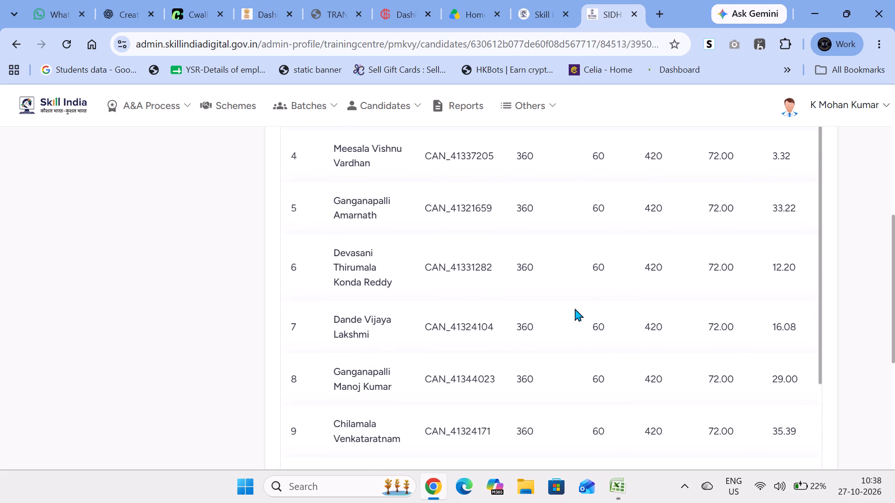
key(Down)
key(Down)
key(Down)
key(Down)
key(Down)
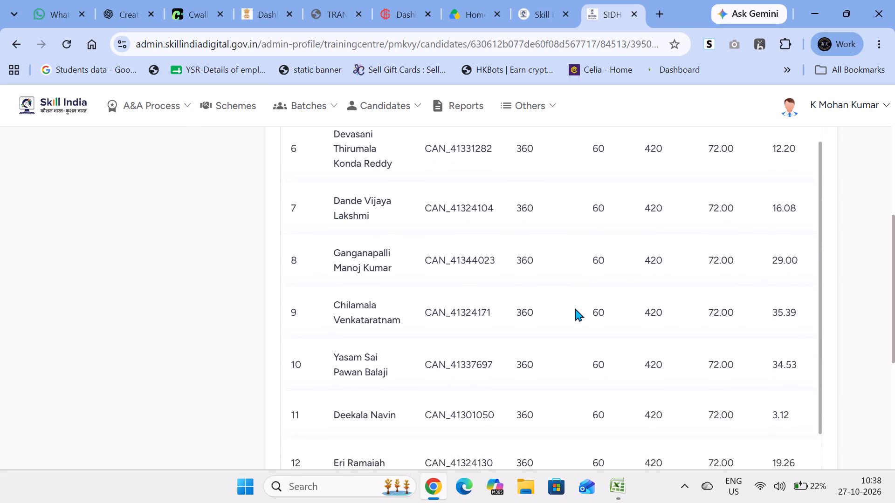
key(Down)
key(Down)
key(Down)
key(Down)
key(Up)
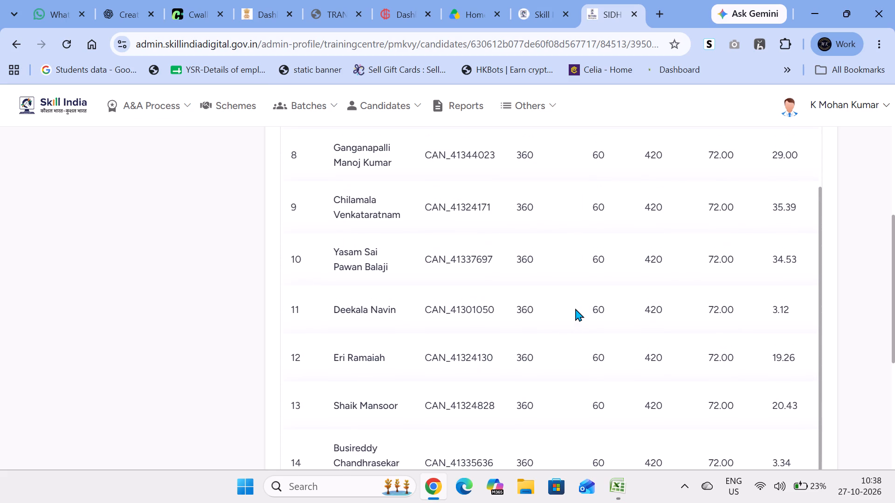
click(613, 501)
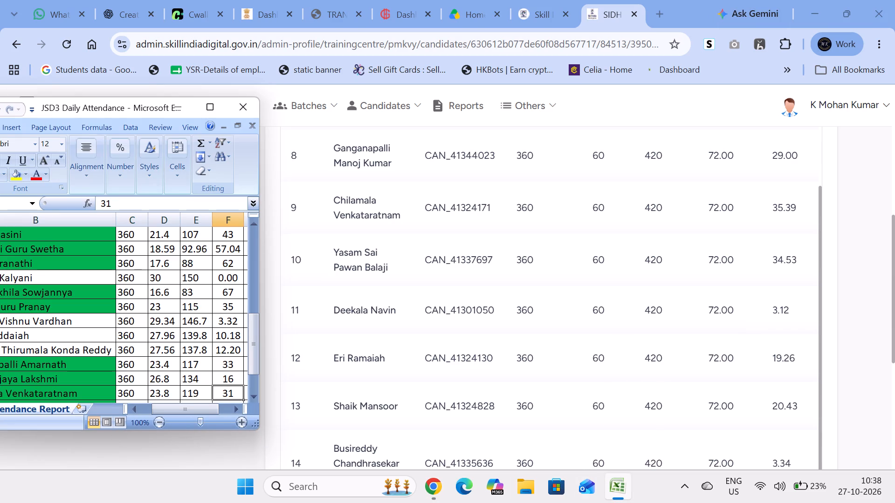
click(213, 372)
key(Down)
text(35)
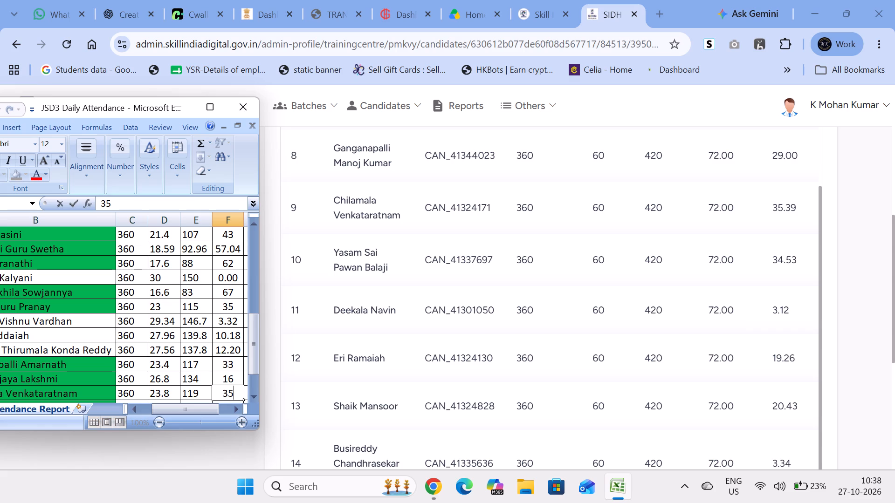
key(Down)
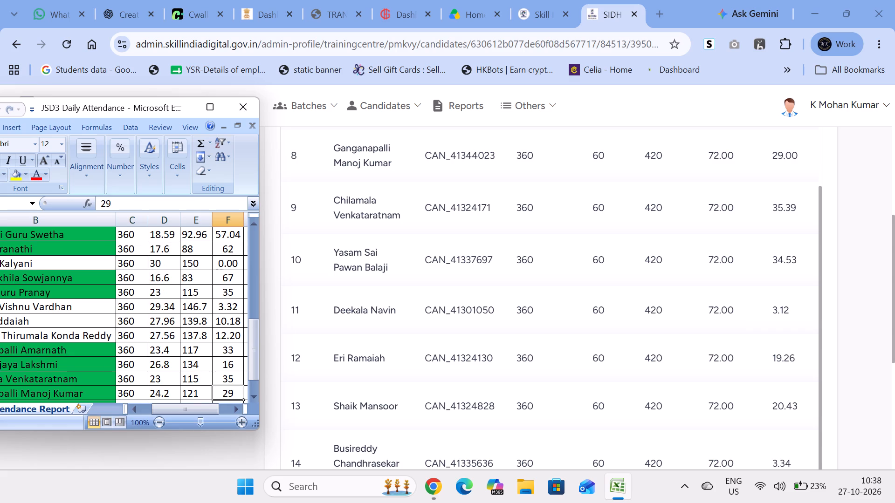
In the last filled row of the Attendance Report sheet, set the Hours value for the portal's candidate no. 12 to 19.
key(Down)
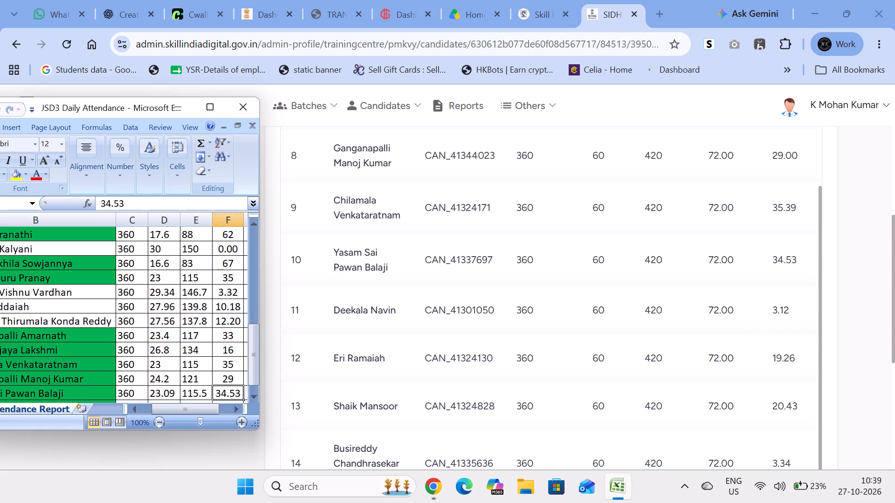
key(Down)
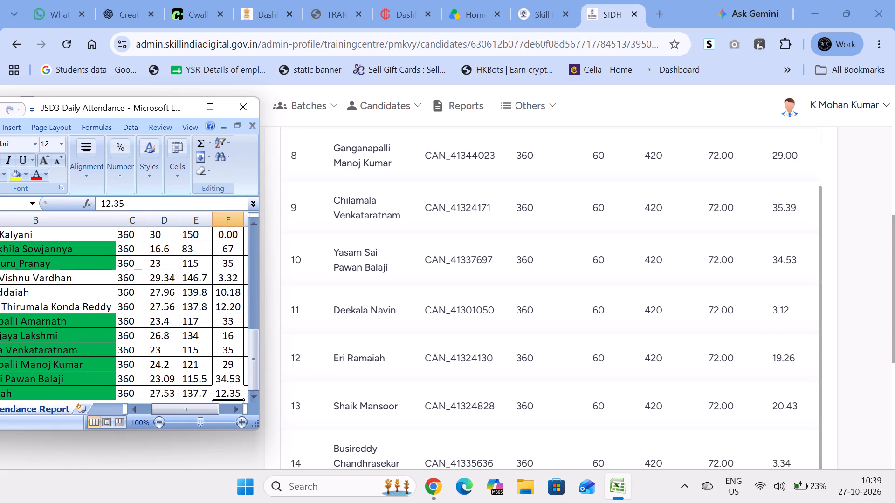
text(19)
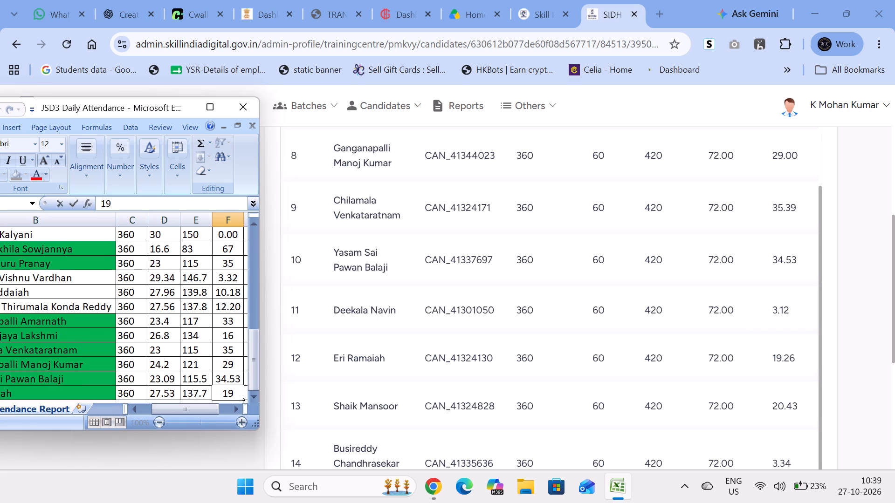
key(Down)
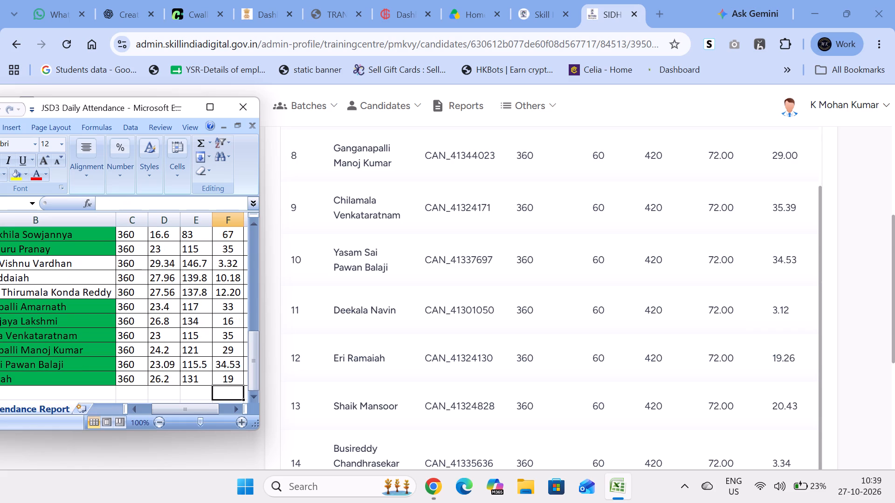
Set the Hours value for the portal's candidate no. 16 to 36 in the Attendance Report sheet.
click(399, 378)
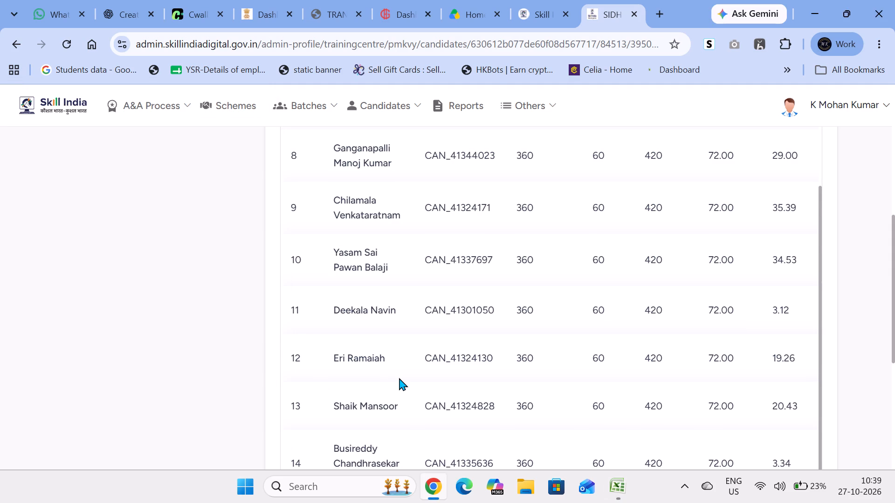
key(Down)
key(Down)
key(Down)
key(Down)
key(Down)
key(Down)
key(Down)
key(Down)
key(Down)
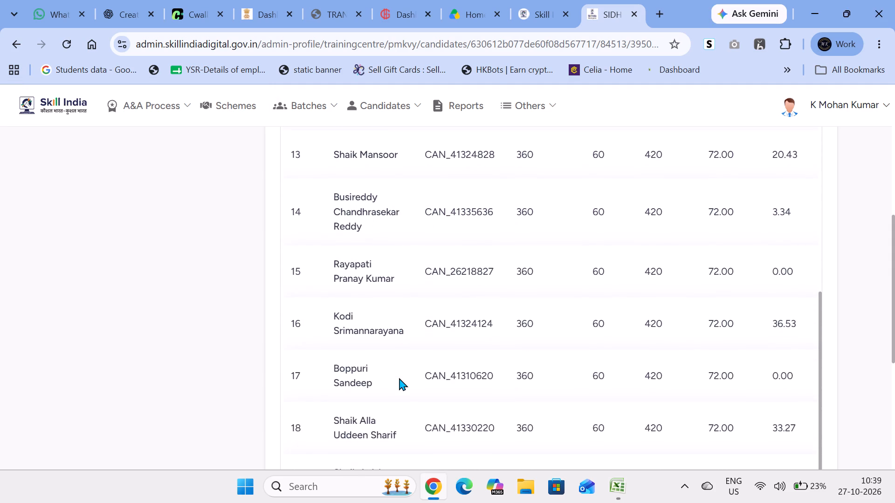
key(Down)
key(Down)
key(Down)
key(Down)
key(Down)
key(Down)
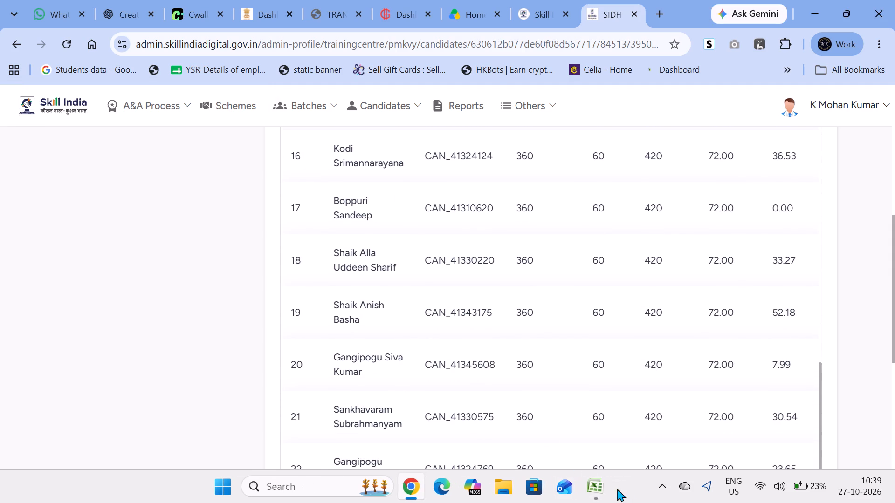
click(600, 485)
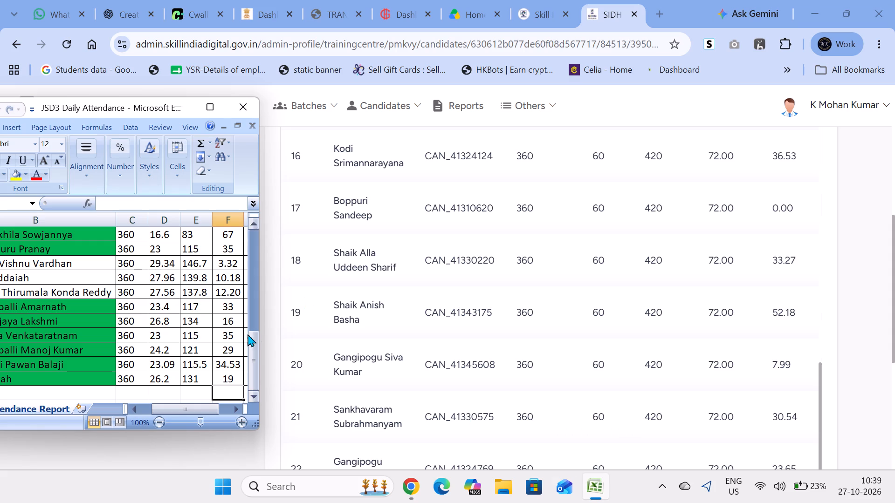
click(227, 289)
key(Up)
key(Up)
key(Up)
key(Up)
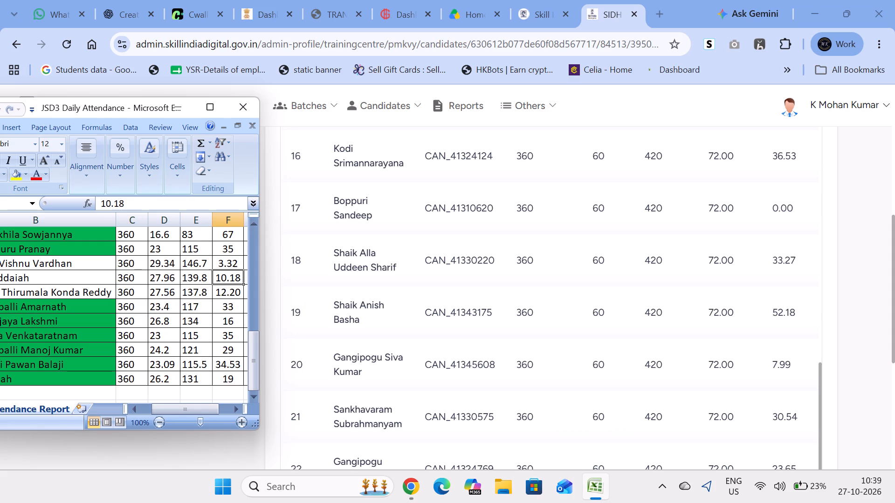
key(Up)
key(Up)
key(Up)
key(Up)
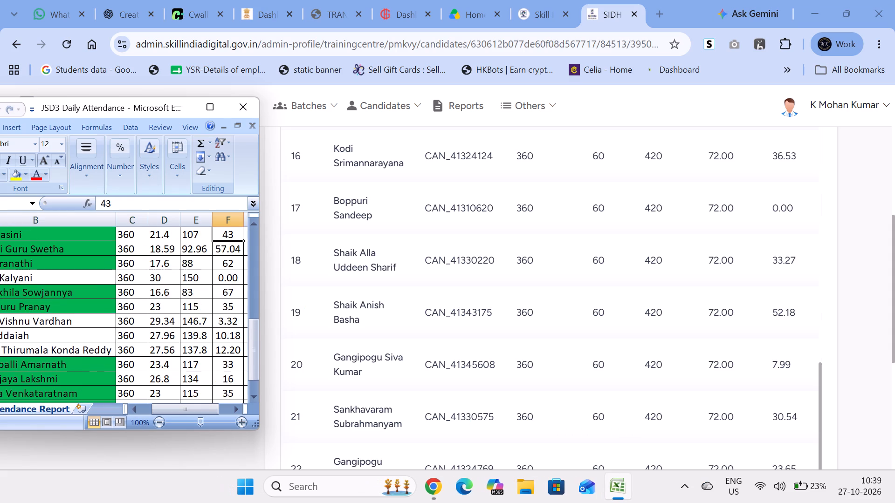
key(Up)
key(Up)
key(Up)
key(Up)
key(Up)
key(Up)
key(Up)
key(Up)
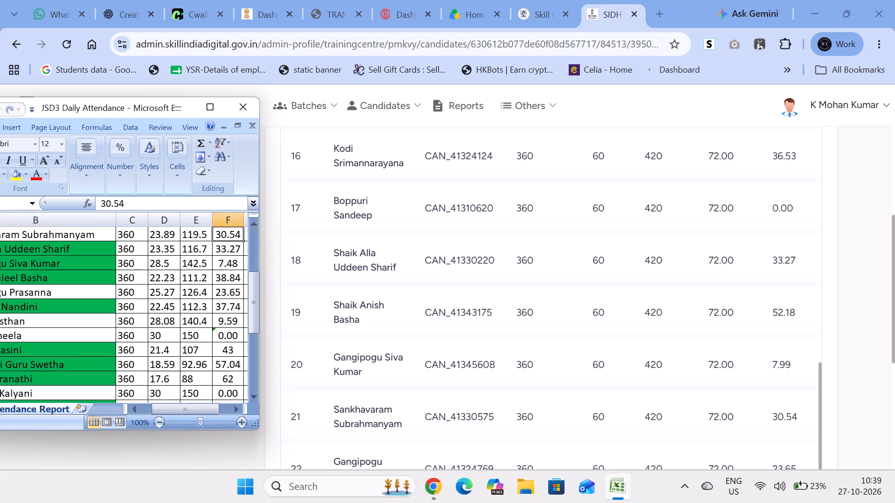
key(Up)
key(Up)
key(Up)
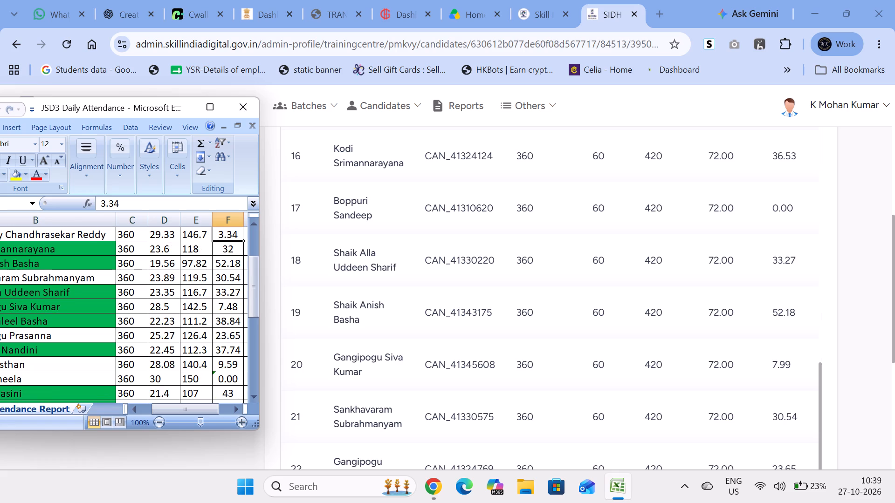
key(Down)
text(36)
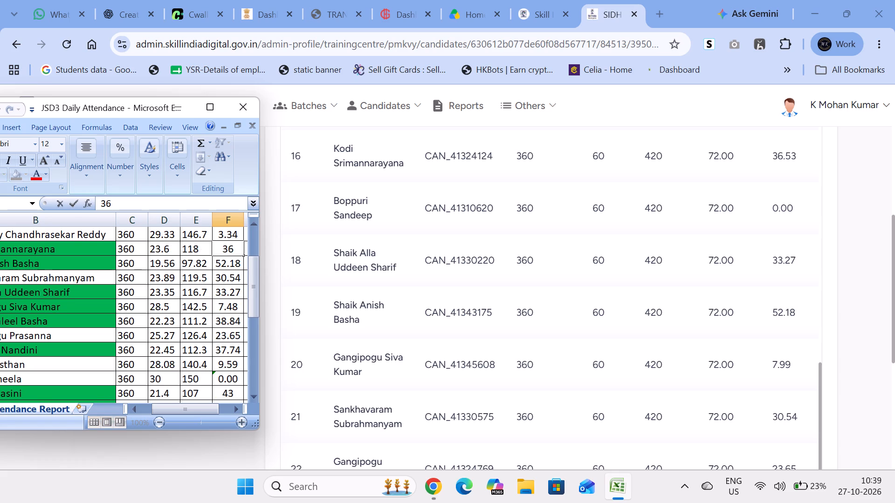
key(Down)
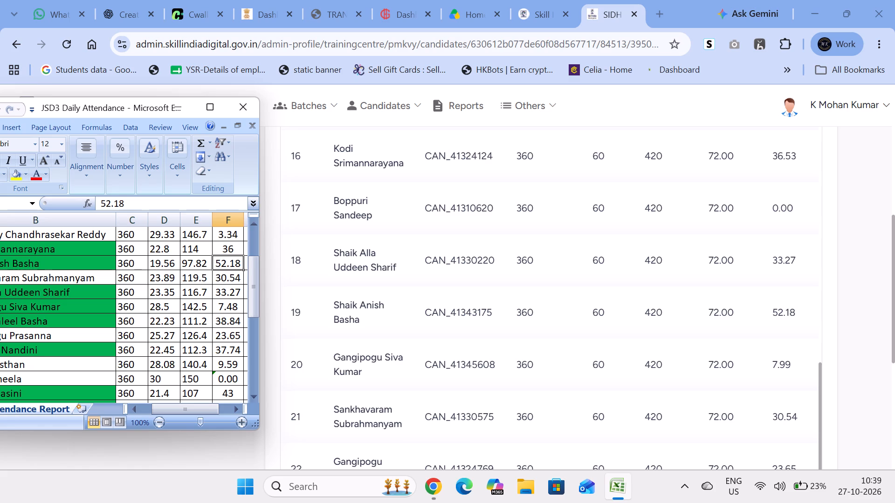
Check the Hours entries below candidate no. 16's row in the sheet against the portal's attendance values.
key(Down)
key(Down)
key(Down)
key(Down)
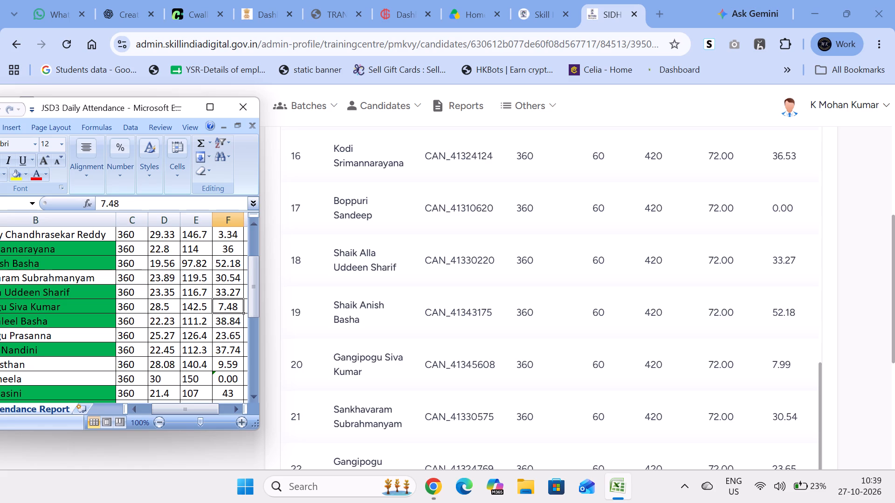
key(Down)
key(Down)
key(Down)
key(Down)
key(Down)
key(Down)
key(Down)
key(Down)
key(Down)
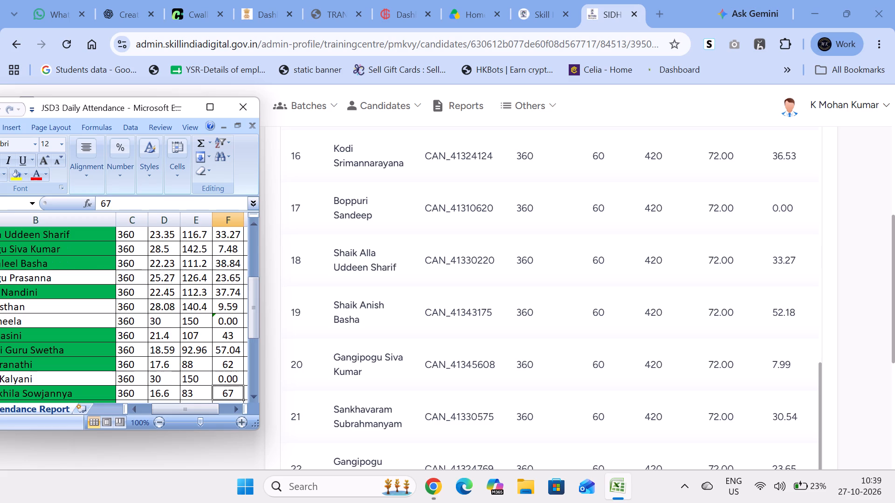
key(Down)
key(Down)
key(Down)
key(Down)
key(Down)
key(Down)
key(Down)
key(Down)
key(Down)
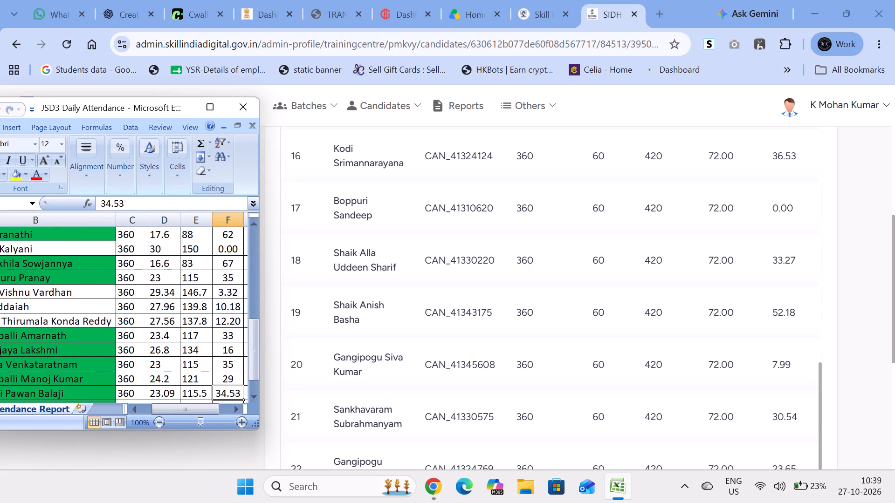
key(Down)
Set the Hours value for the portal's candidate no. 23 to 41 in the Attendance Report sheet.
click(386, 378)
key(Down)
key(Down)
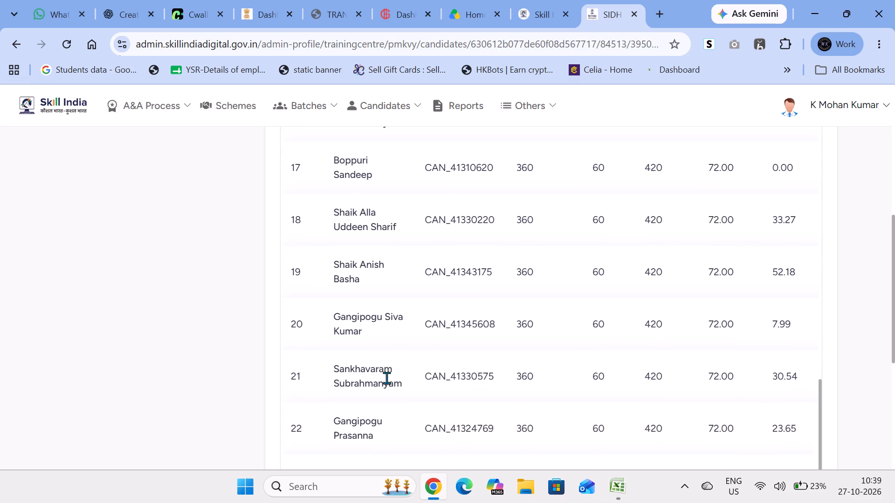
key(Down)
key(Down)
key(Down)
key(Down)
key(Down)
key(Down)
key(Down)
key(Down)
key(Down)
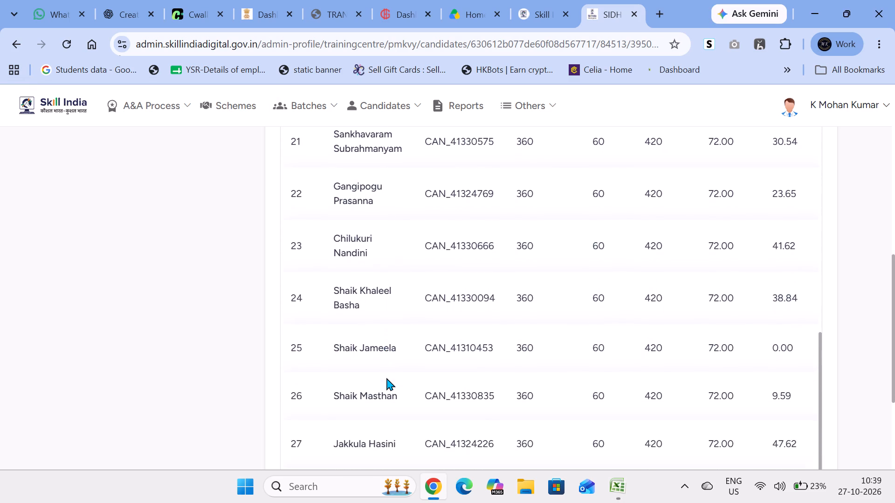
key(Down)
key(Down)
key(Down)
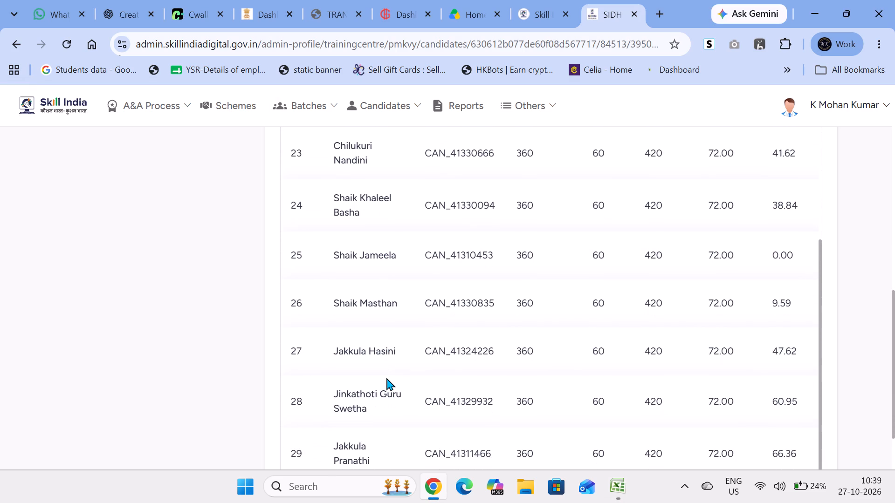
key(Down)
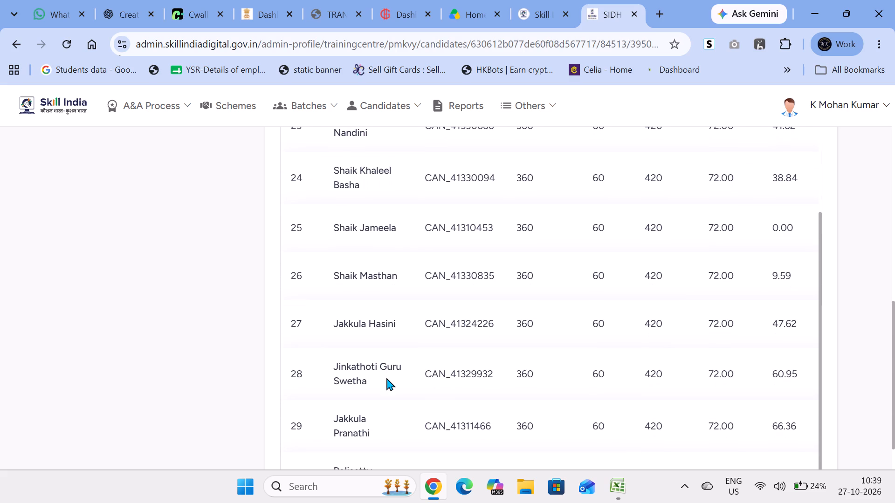
key(Down)
key(Up)
key(Up)
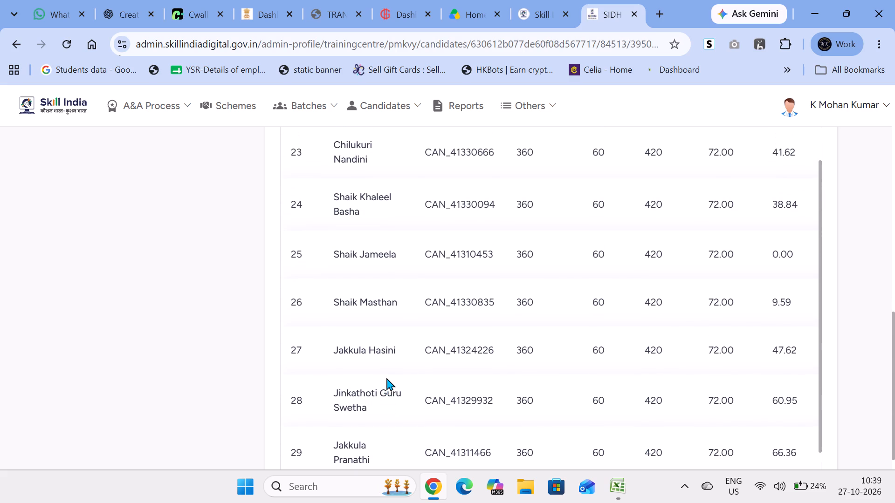
click(615, 480)
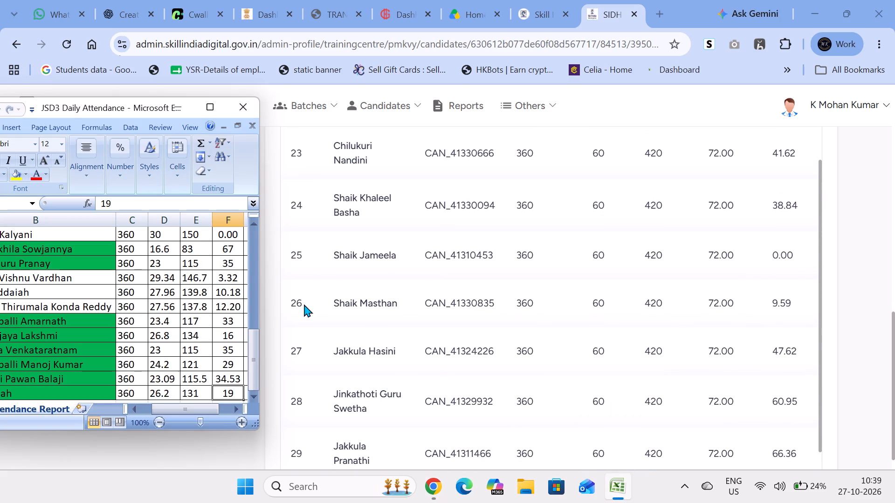
click(209, 257)
key(Right)
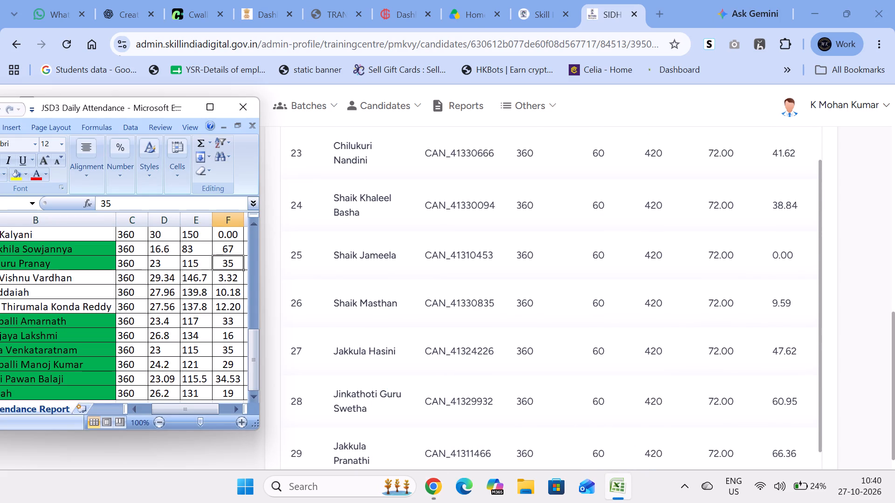
key(Up)
key(Up)
key(Up)
key(Up)
key(Up)
key(Up)
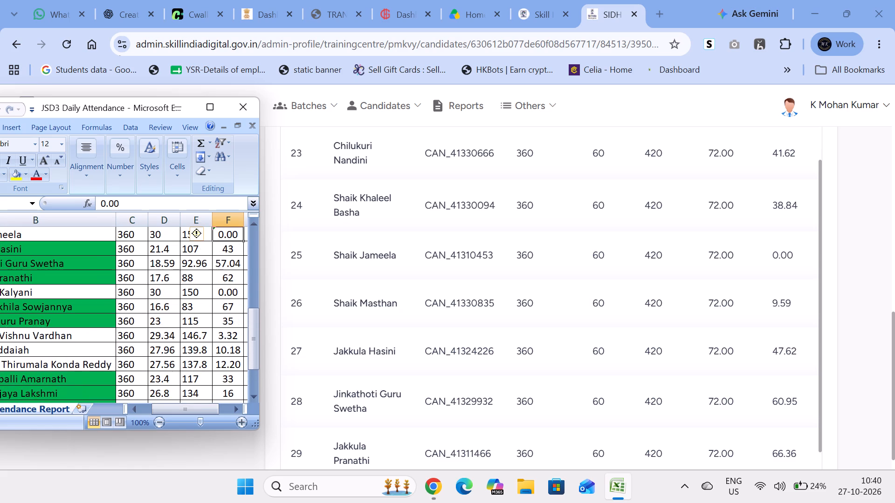
key(Up)
key(Up)
key(Up)
key(Down)
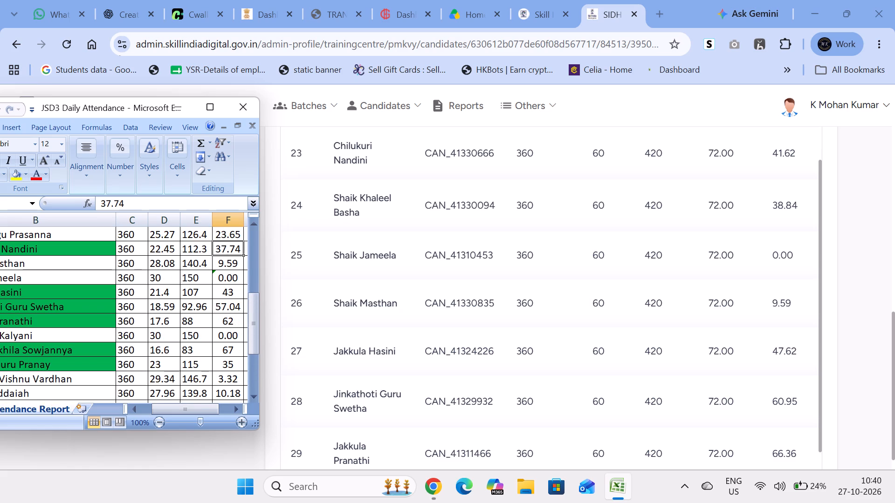
text(41)
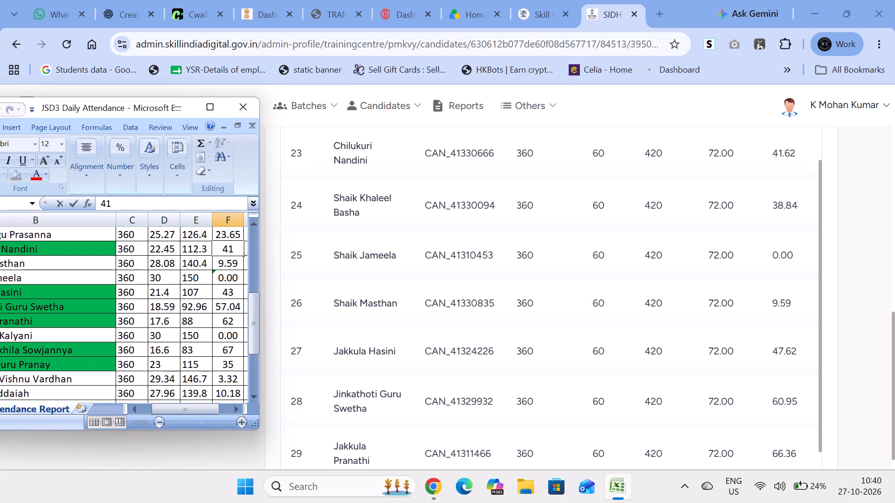
key(Down)
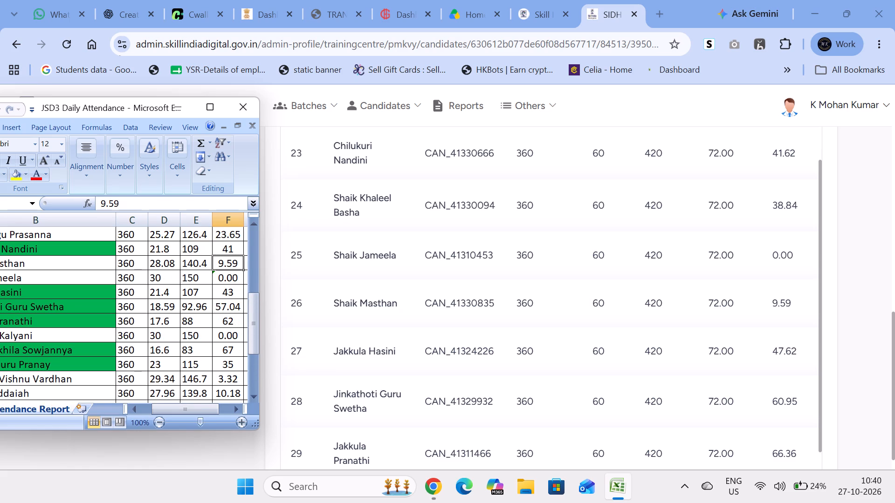
Set the Hours value for the portal's candidate no. 27 to 47 in the Attendance Report sheet.
key(Down)
key(Down)
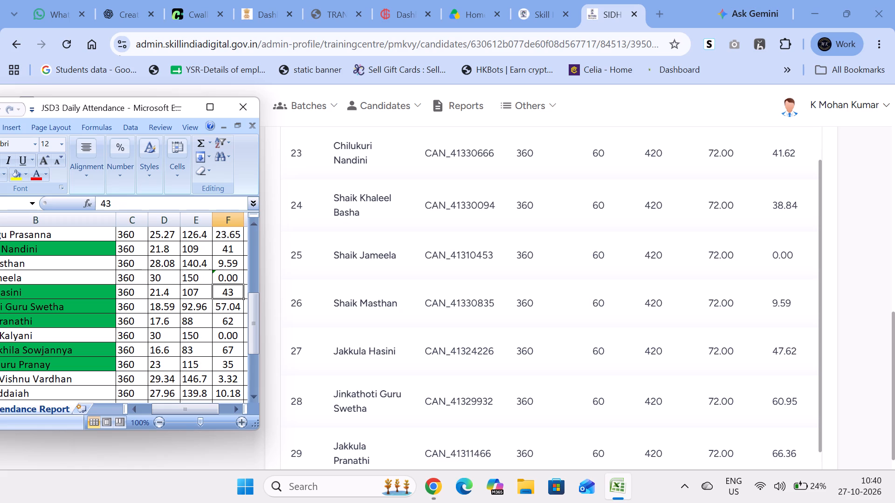
key(Down)
key(Down)
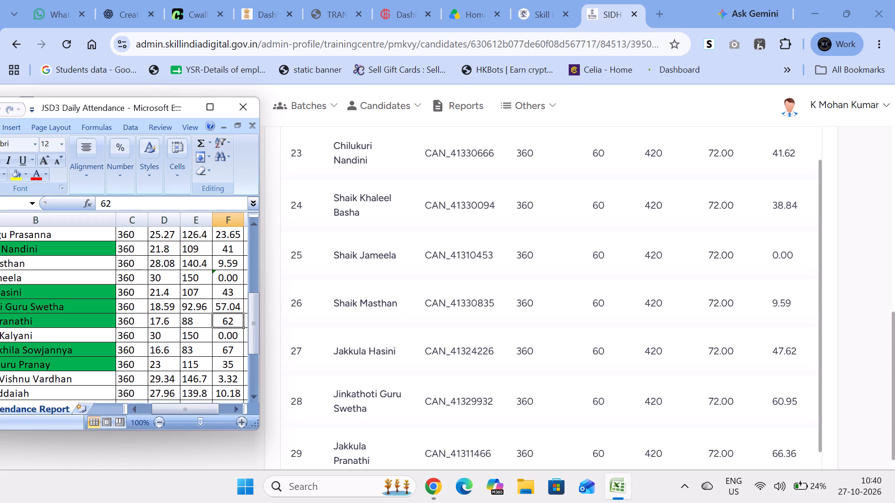
key(Up)
key(Up)
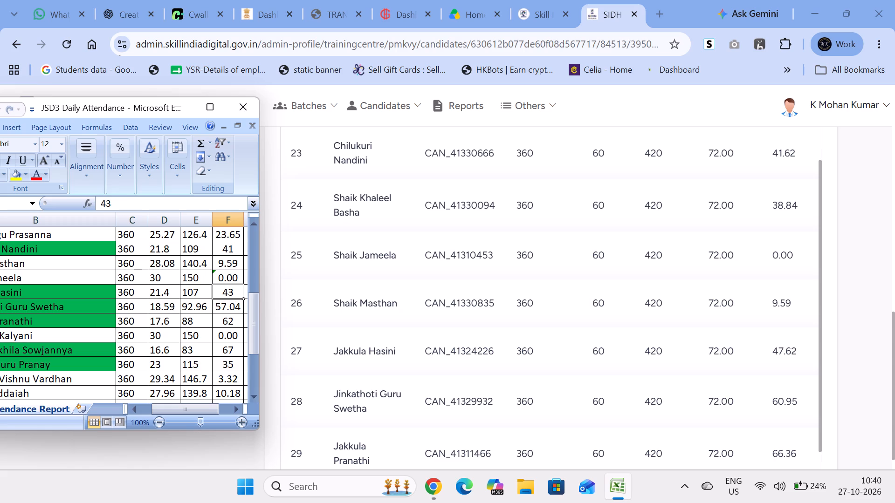
text(47)
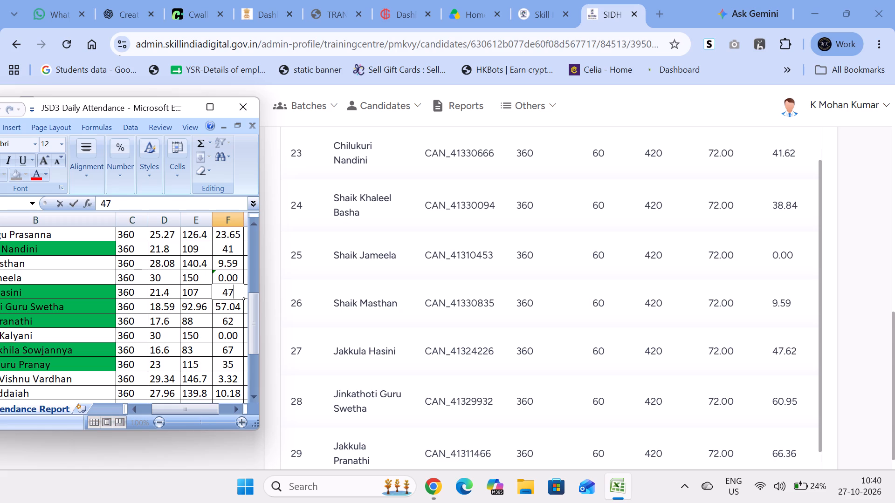
key(Down)
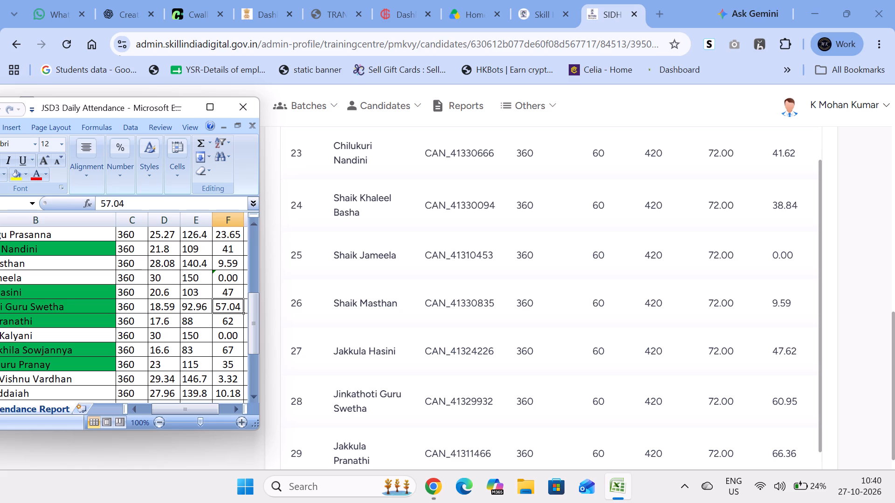
Set the Hours value for the portal's candidate no. 28 to 60 in the Attendance Report sheet.
text(60)
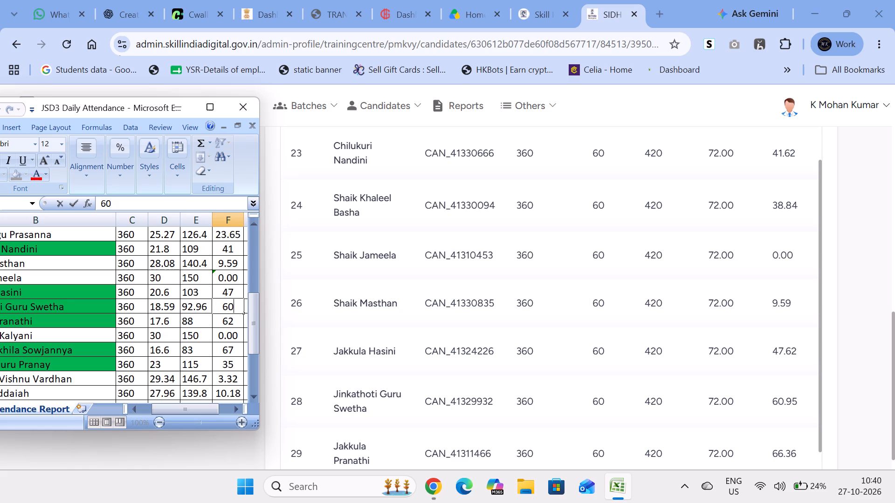
key(Down)
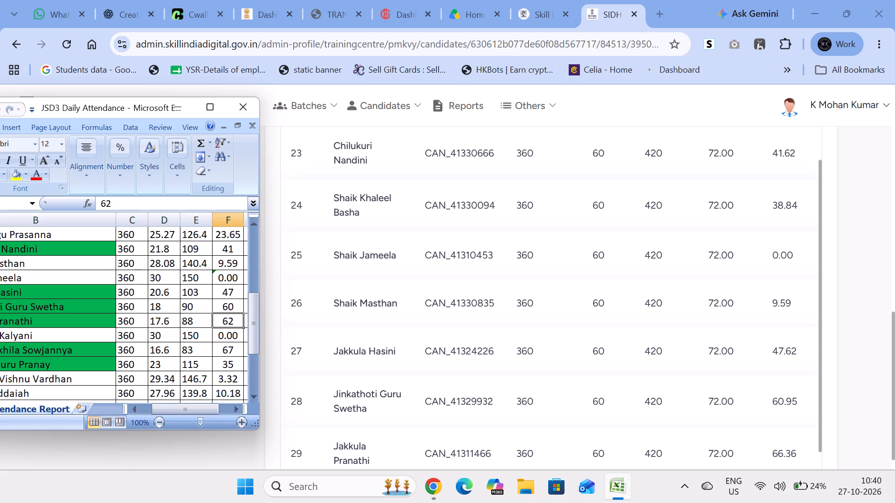
Set the Hours value for the portal's candidate no. 29 to 66 in the Attendance Report sheet.
key(Down)
key(Down)
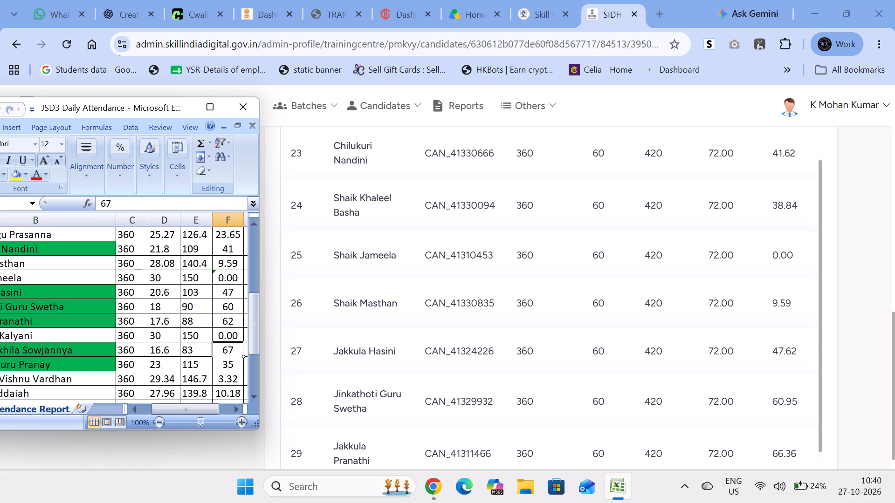
key(Up)
key(Up)
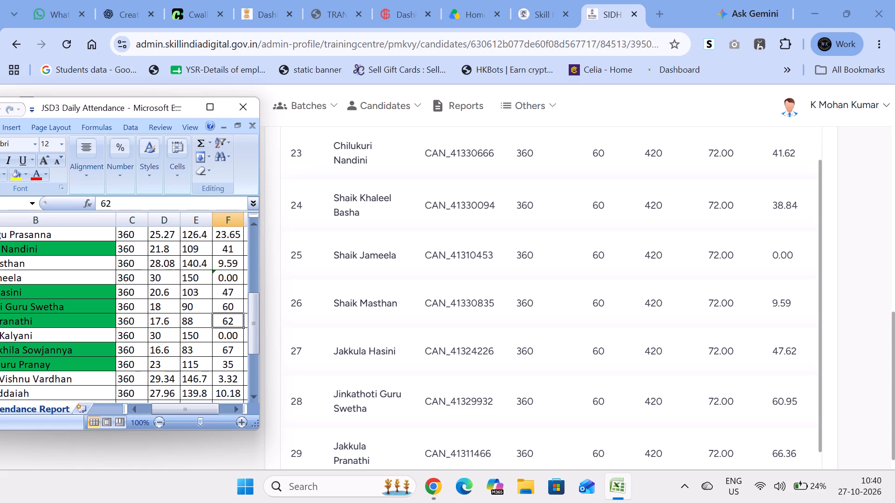
text(66)
key(Down)
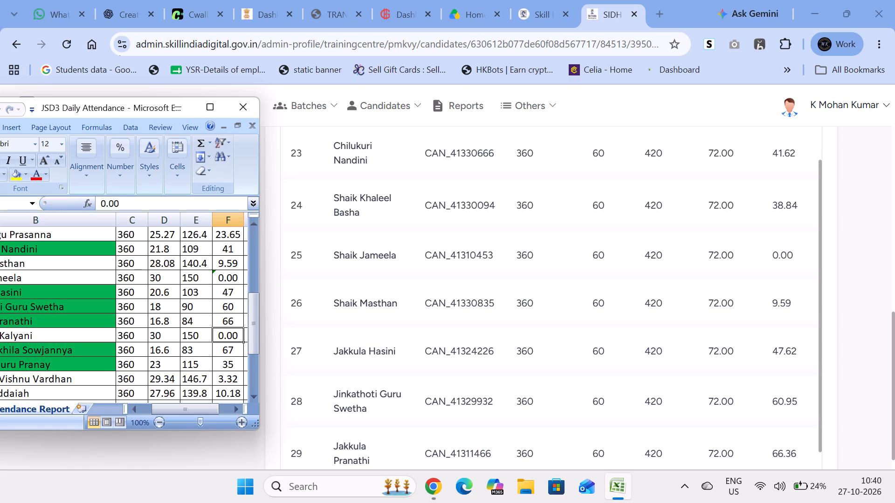
Maximize the workbook window and examine the Hours Attendance % values row by row, starting from the first candidate.
click(210, 105)
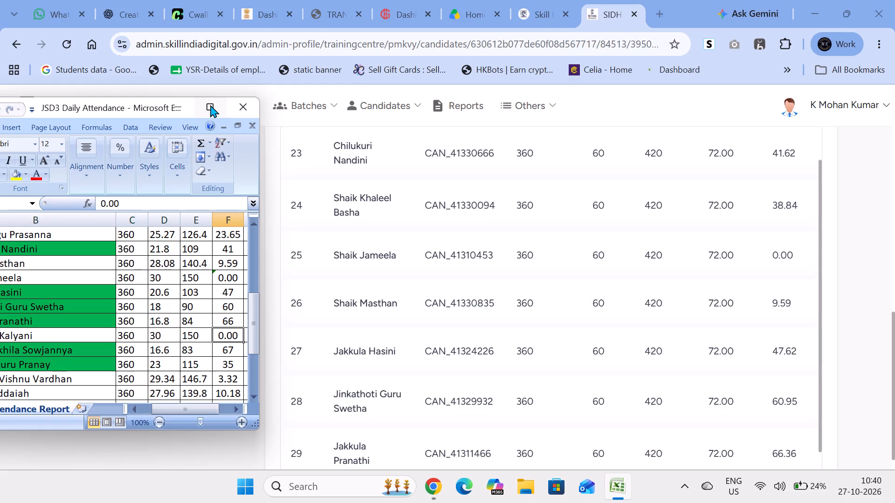
click(350, 244)
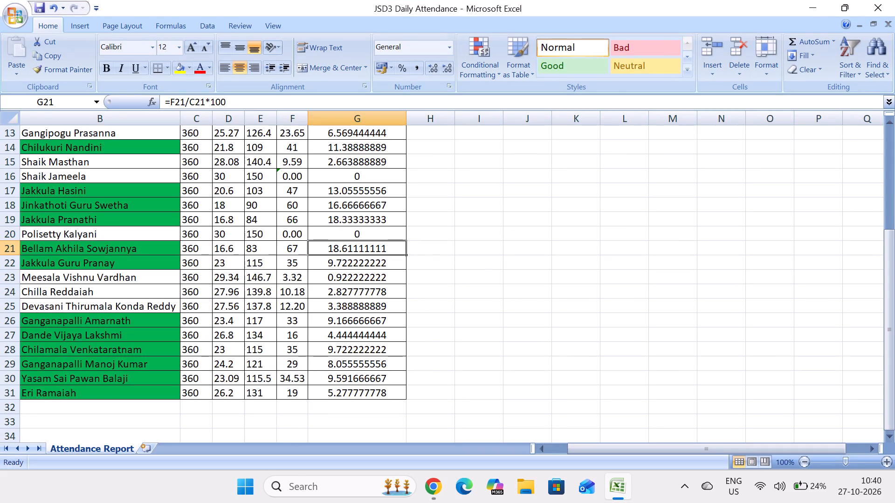
key(Up)
key(Up)
key(Up)
key(Up)
key(Up)
key(Up)
key(Up)
key(Up)
key(Up)
key(Up)
key(Up)
key(Up)
key(Up)
key(Up)
key(Up)
key(Up)
key(Up)
key(Up)
key(Up)
key(Up)
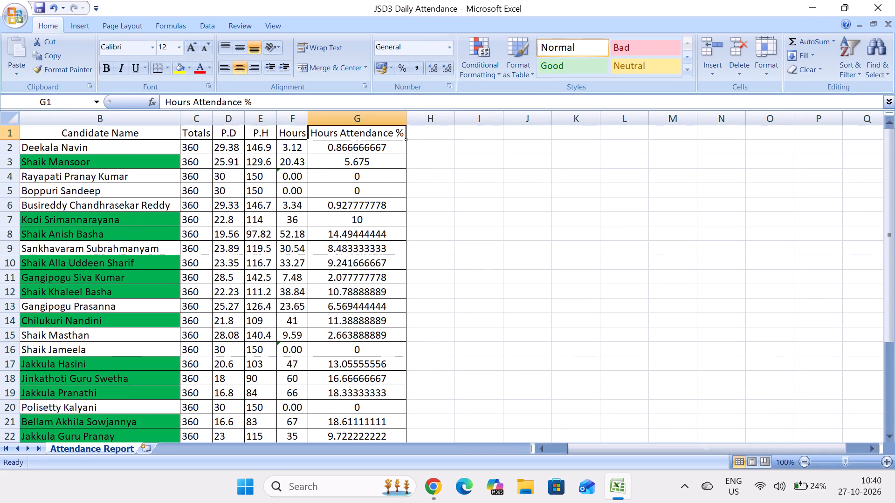
click(339, 146)
key(Down)
key(Down)
key(Down)
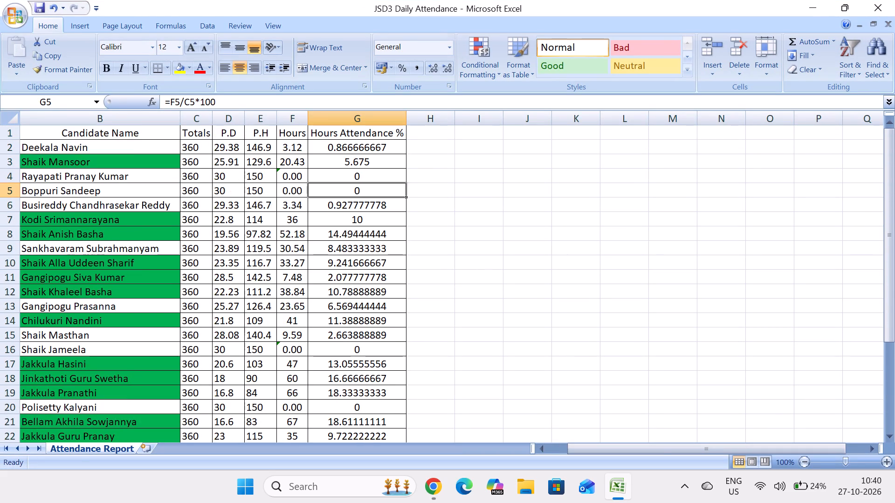
key(Down)
key(Down)
key(Down)
key(Up)
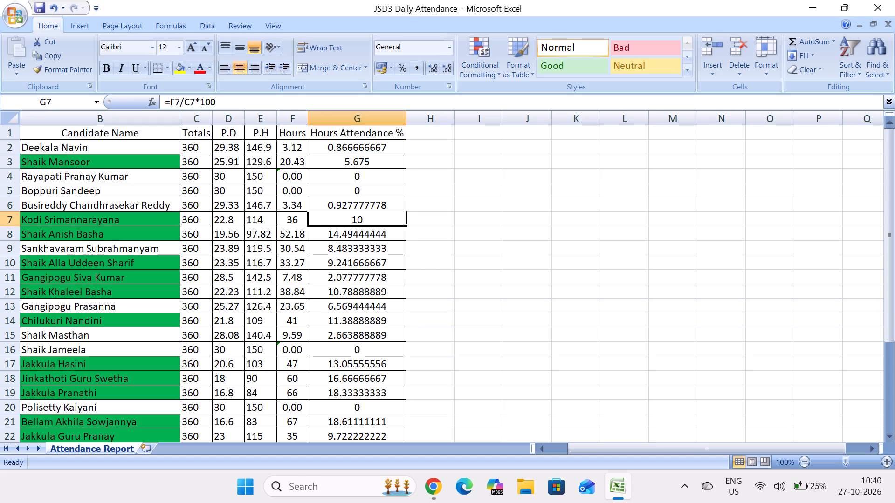
key(Down)
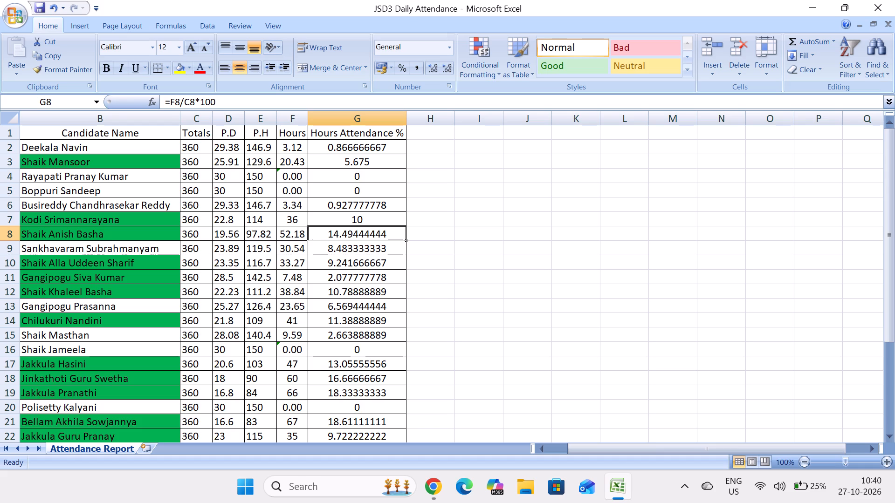
key(Down)
key(Down)
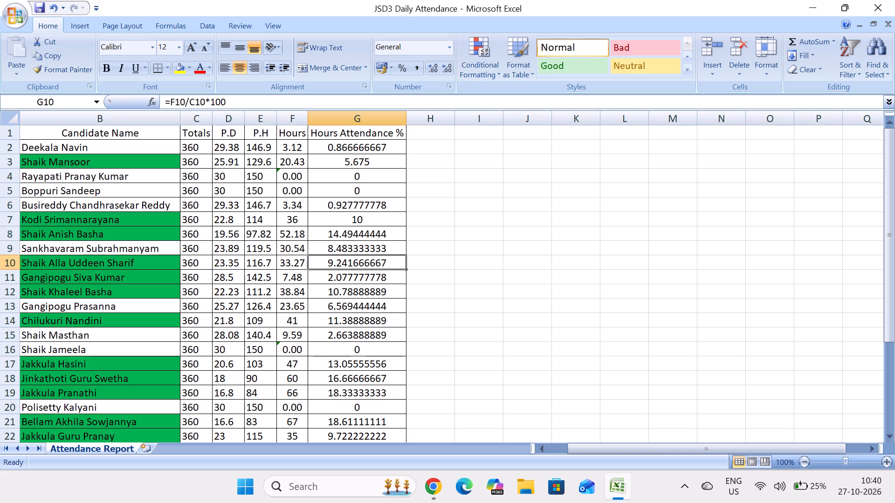
key(Down)
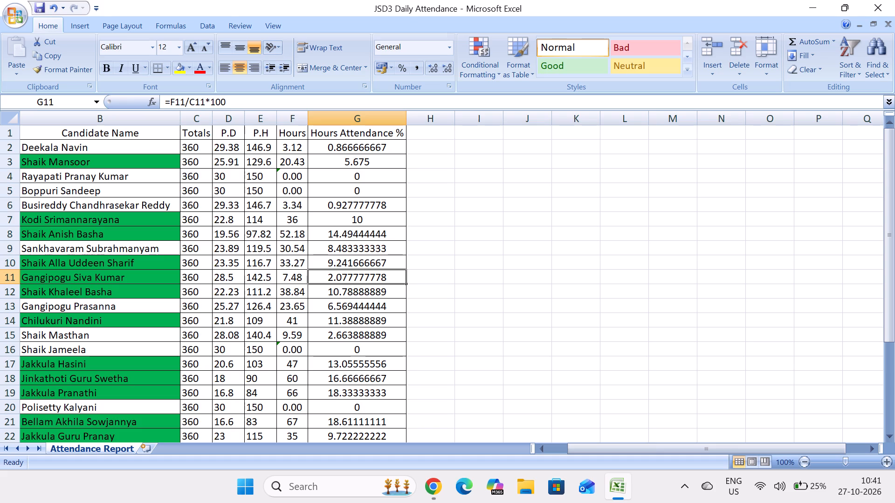
key(Down)
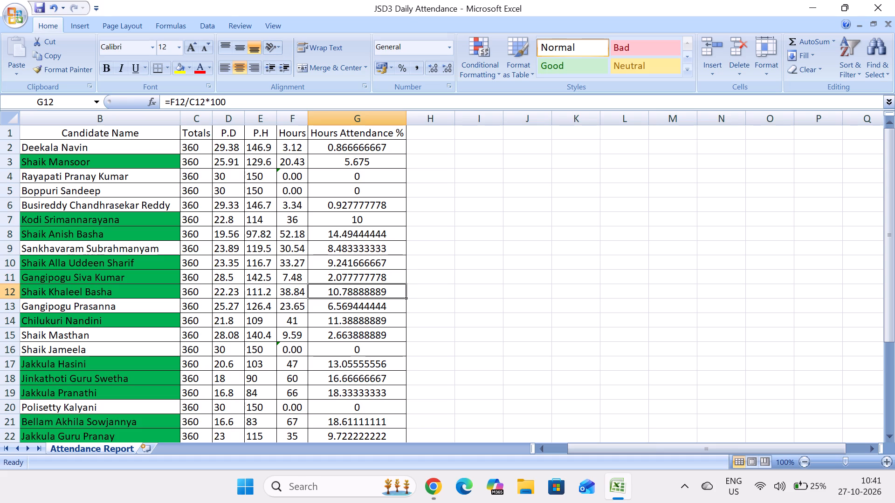
key(Down)
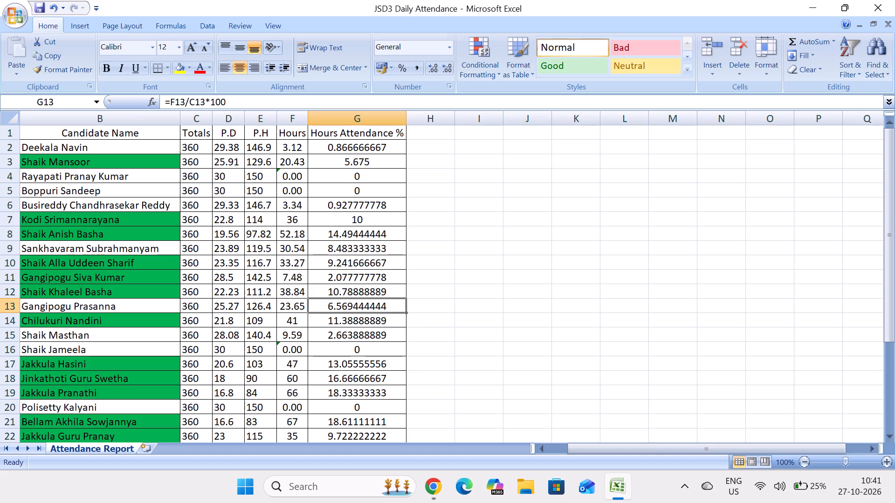
key(Down)
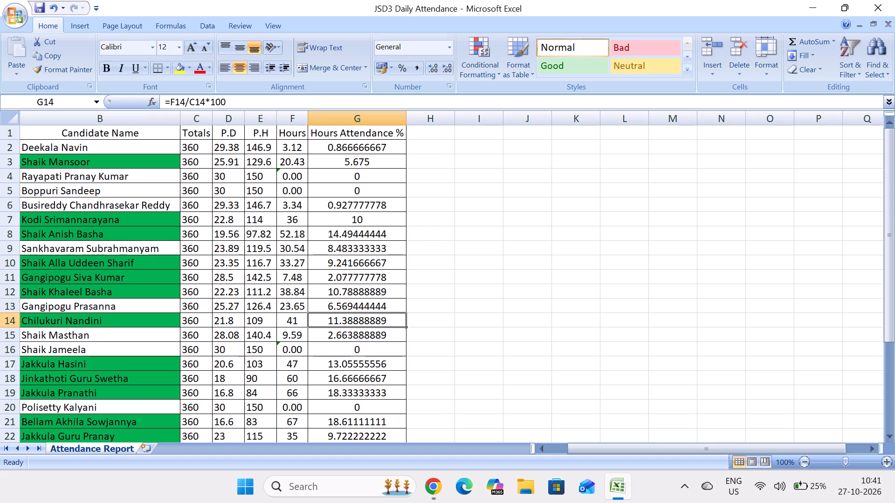
key(Down)
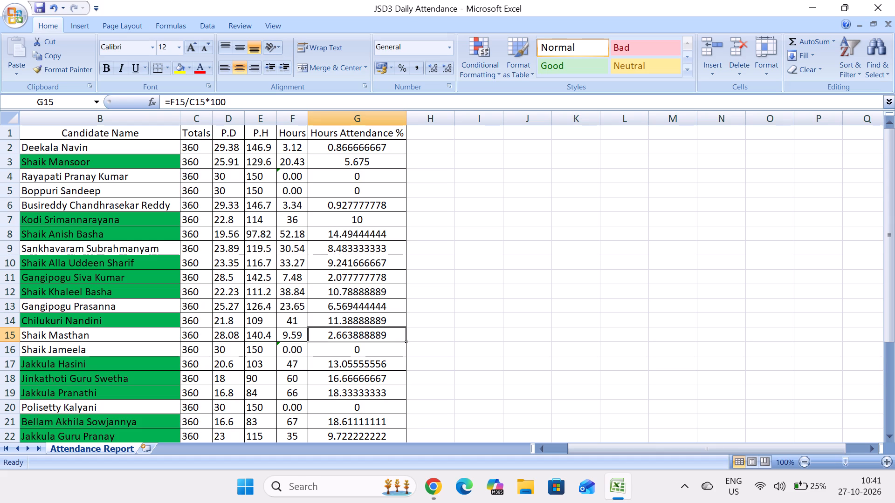
key(Down)
key(Down)
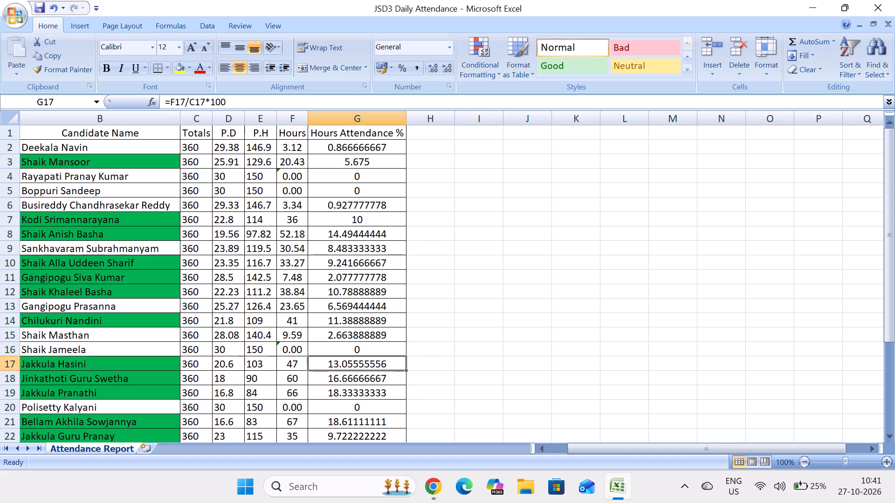
key(Down)
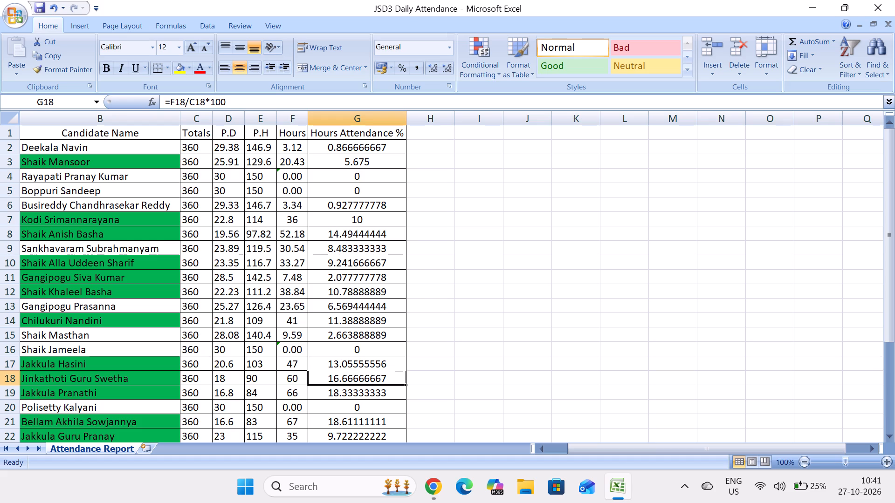
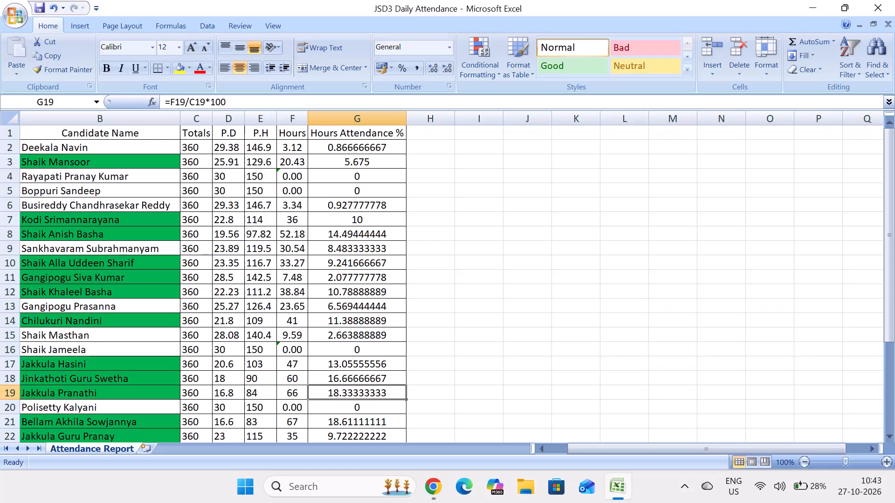
Examine the Hours Attendance % values row by row for the candidates in rows 20 to 26.
key(Down)
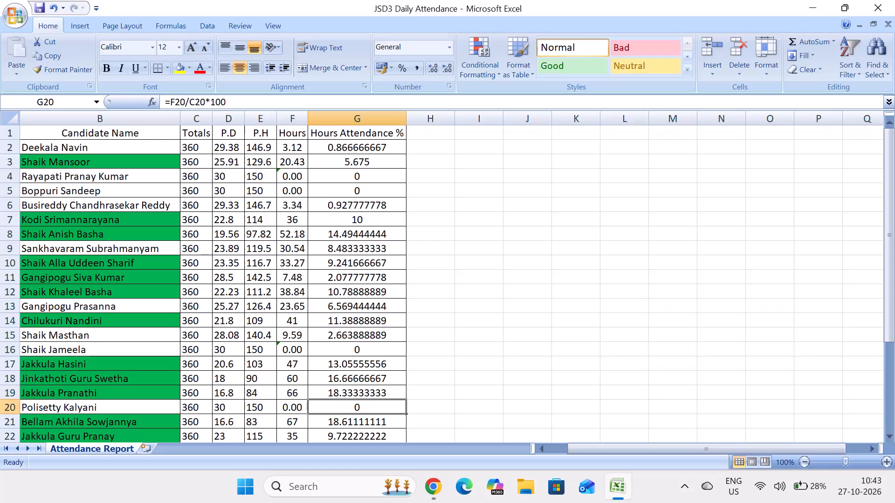
key(Down)
key(Down)
key(Up)
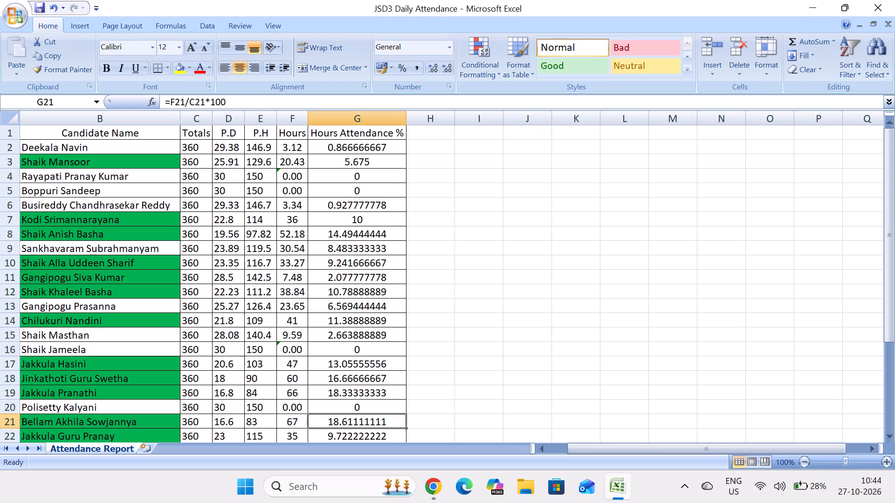
key(Down)
key(Down)
key(Down)
key(Down)
key(Down)
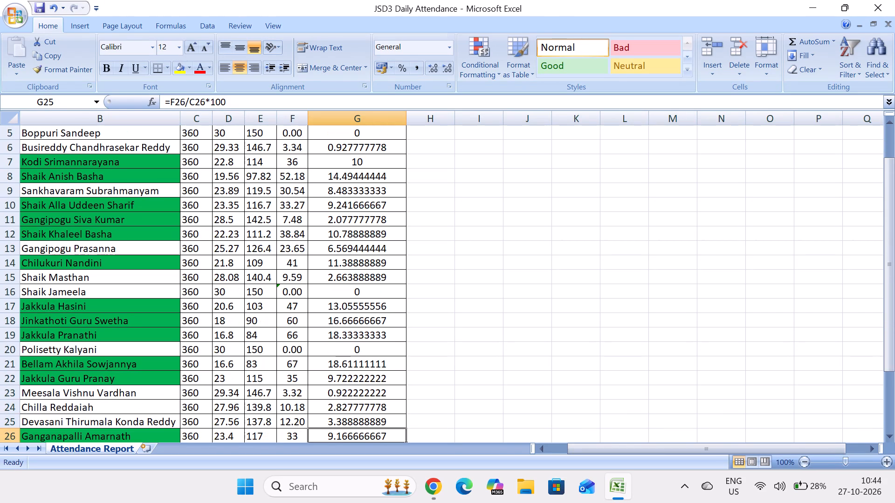
key(Up)
key(Up)
key(Up)
key(Up)
key(Up)
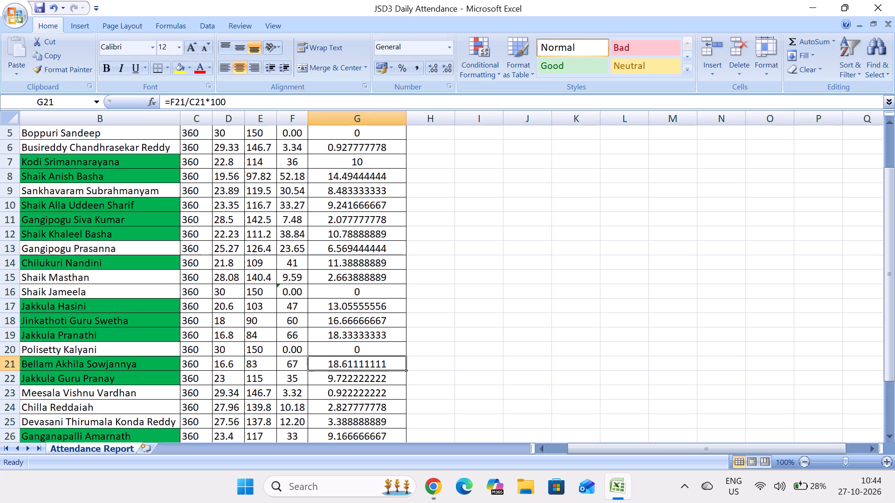
Examine the P.D values from row 21 down to the last candidate, then back up to row 25.
click(233, 366)
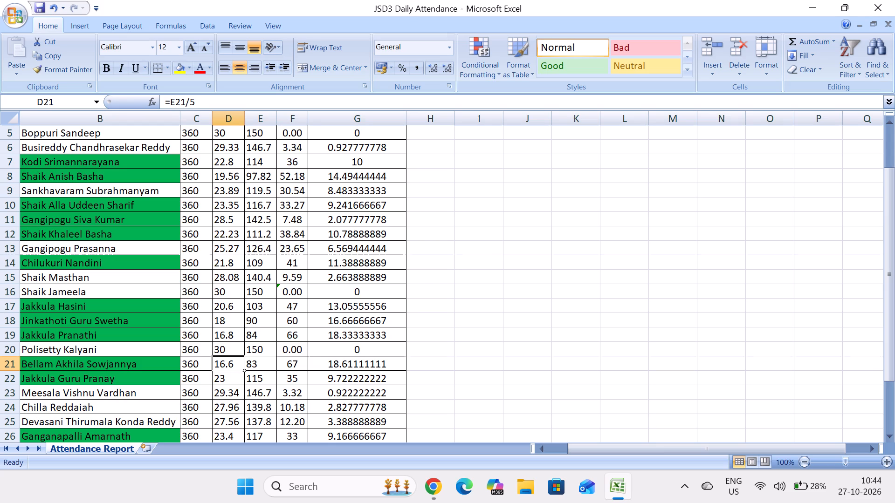
key(Down)
key(Down)
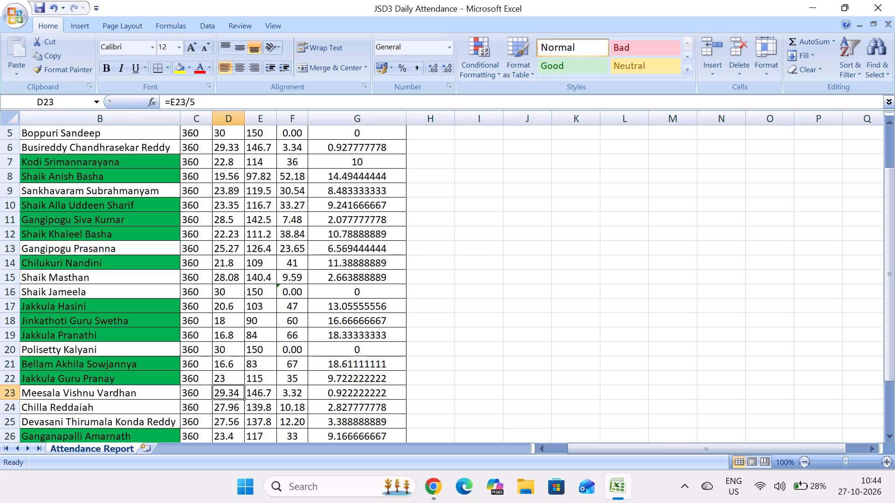
key(Down)
key(Down)
key(Down)
key(Down)
key(Down)
key(Down)
key(Down)
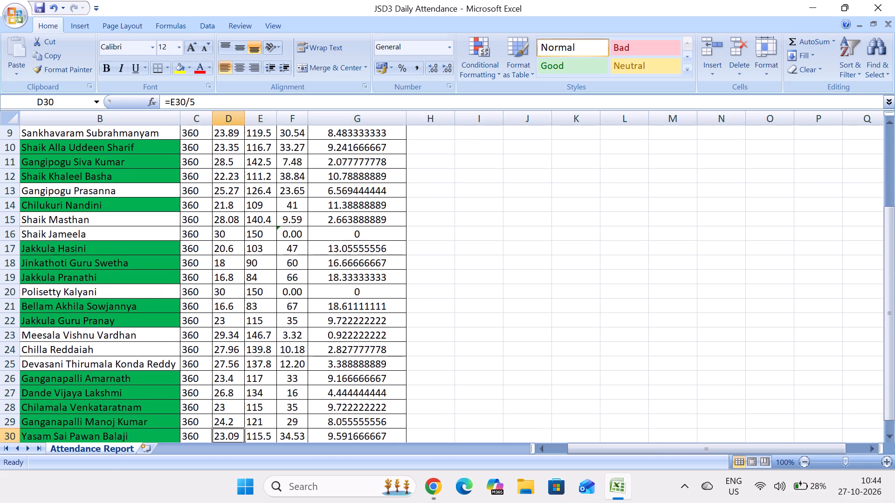
key(Down)
key(Down)
key(Down)
key(Up)
key(Up)
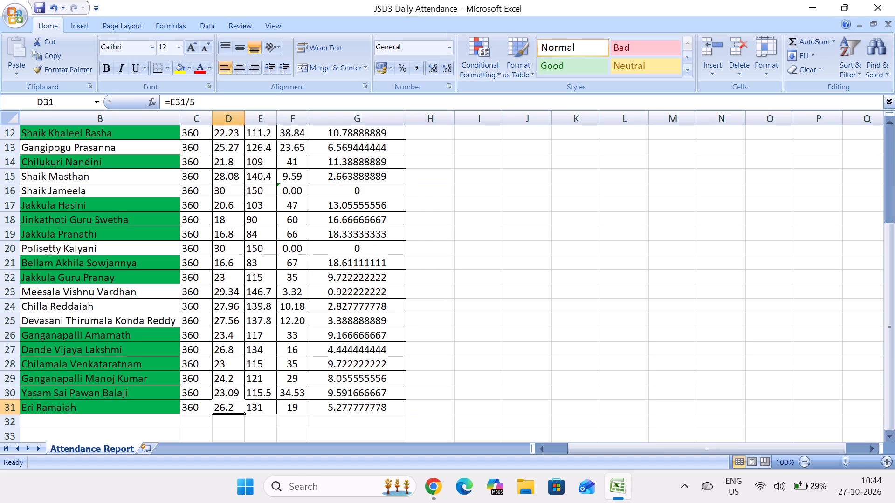
key(Up)
key(Up)
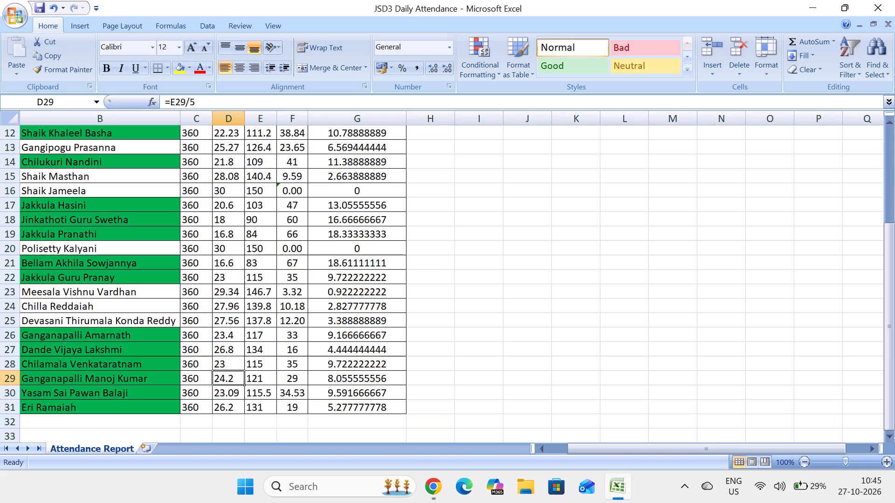
key(Up)
key(Up)
key(Up)
key(Up)
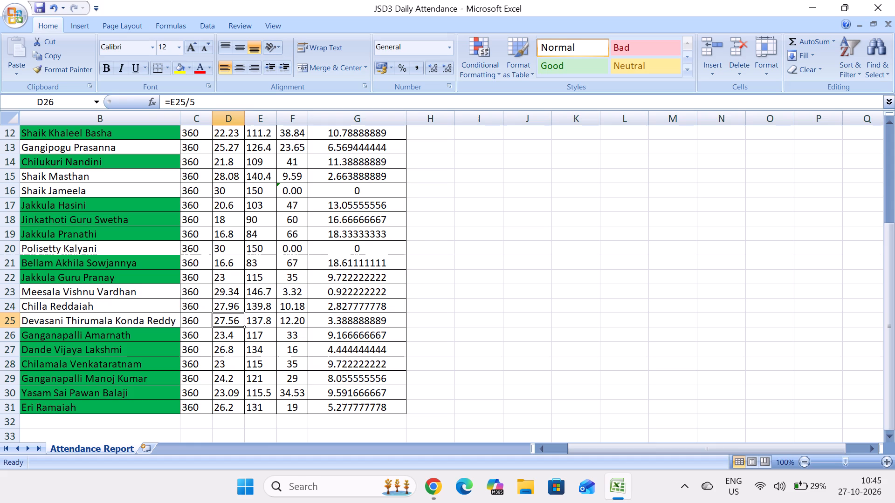
Examine row 25 across to Hours Attendance %, and compare that column's values for rows 25 to 29.
key(Right)
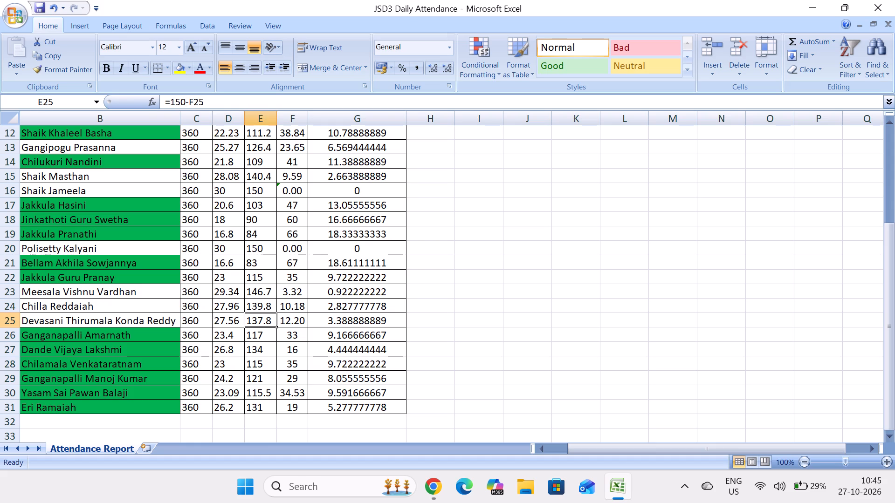
key(Right)
key(Right)
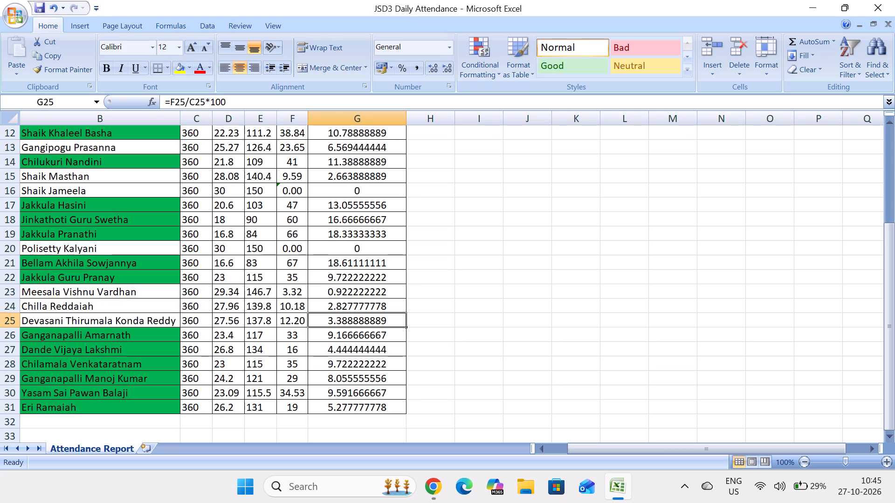
key(Down)
key(Down)
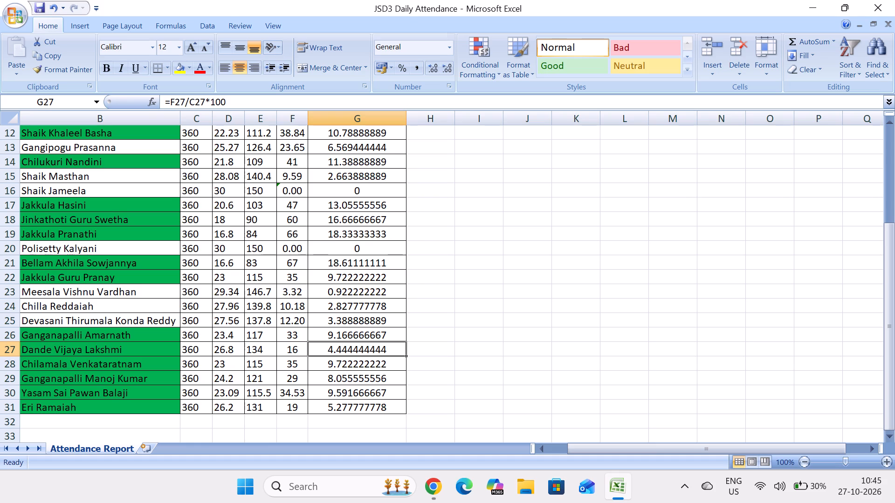
key(Down)
key(Down)
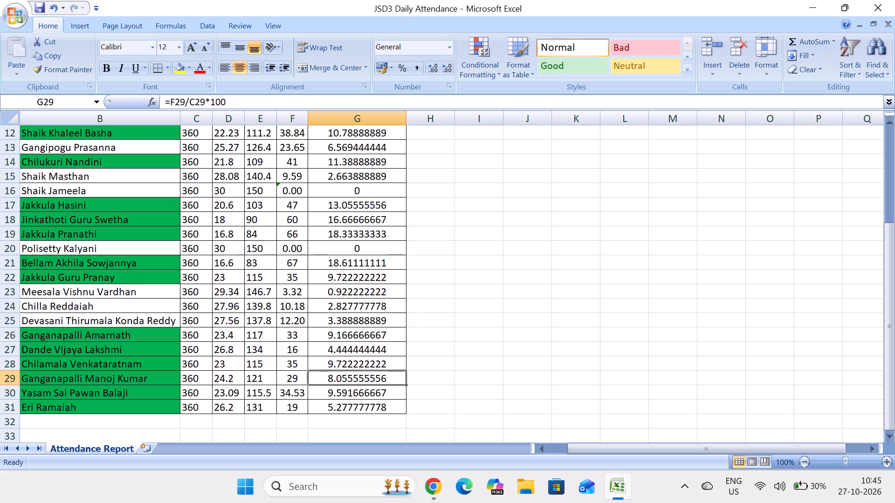
key(Up)
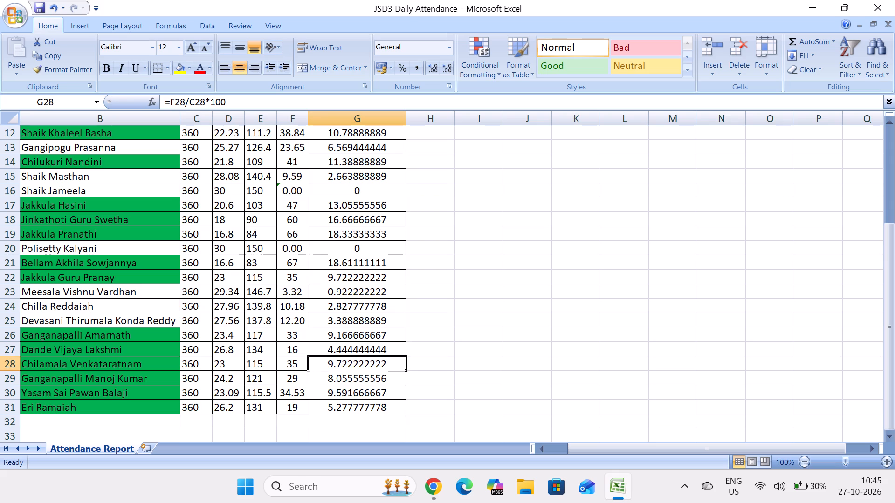
key(Down)
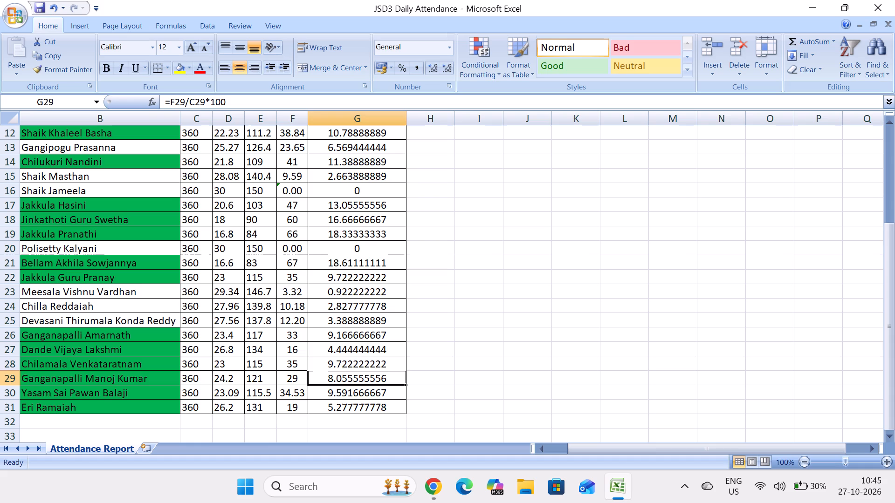
key(Up)
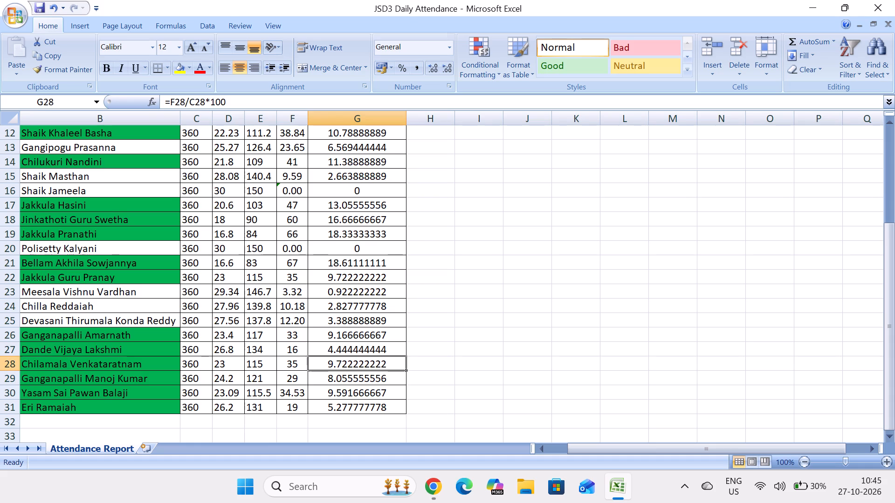
key(Up)
key(Up)
key(Up)
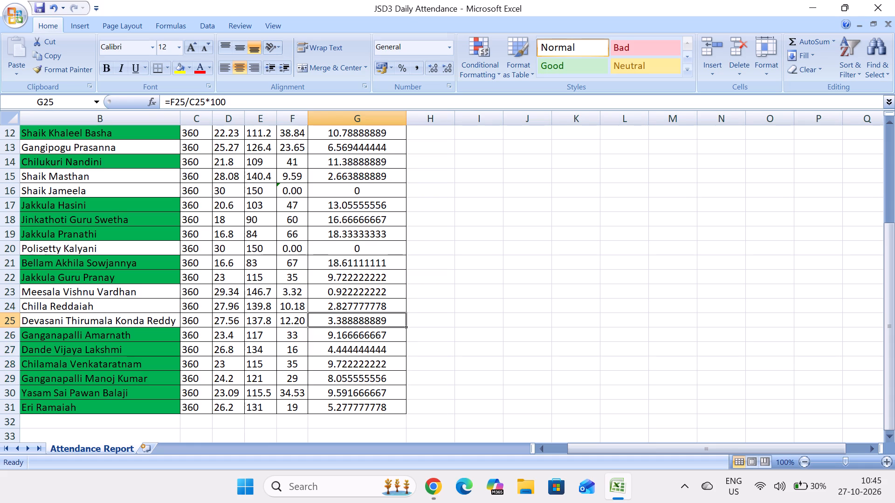
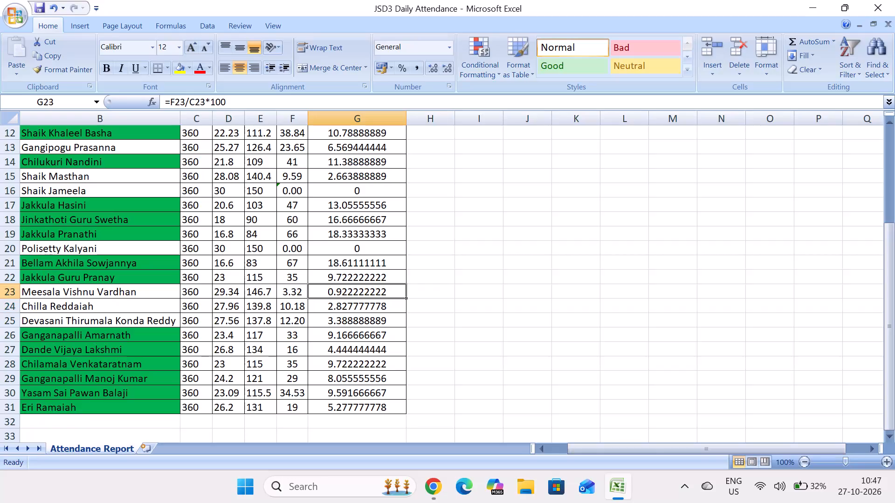
Look back up the Hours Attendance % column from row 23 to its header.
key(Up)
key(Up)
key(Up)
key(Up)
key(Up)
key(Up)
key(Up)
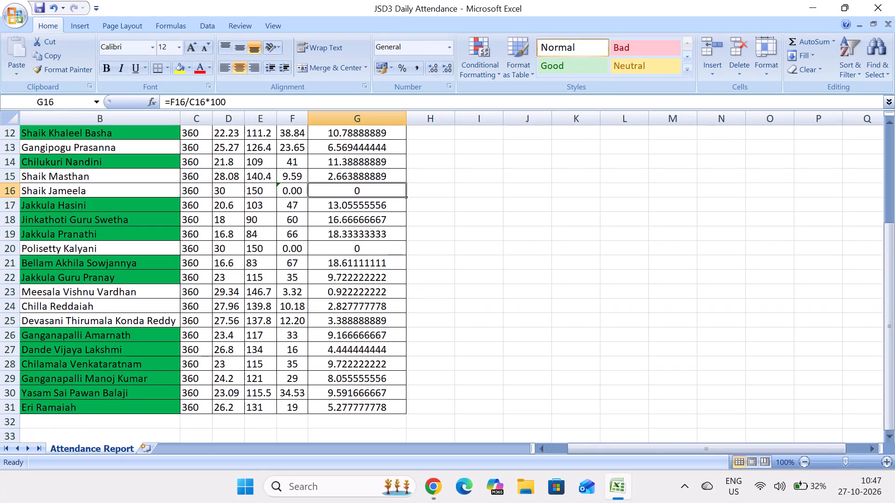
key(Up)
key(Up)
key(Up)
key(Up)
key(Up)
key(Up)
key(Up)
key(Up)
key(Up)
key(Up)
key(Up)
key(Up)
key(Up)
key(Up)
key(Up)
key(Up)
key(Up)
key(Up)
key(Up)
key(Up)
key(Up)
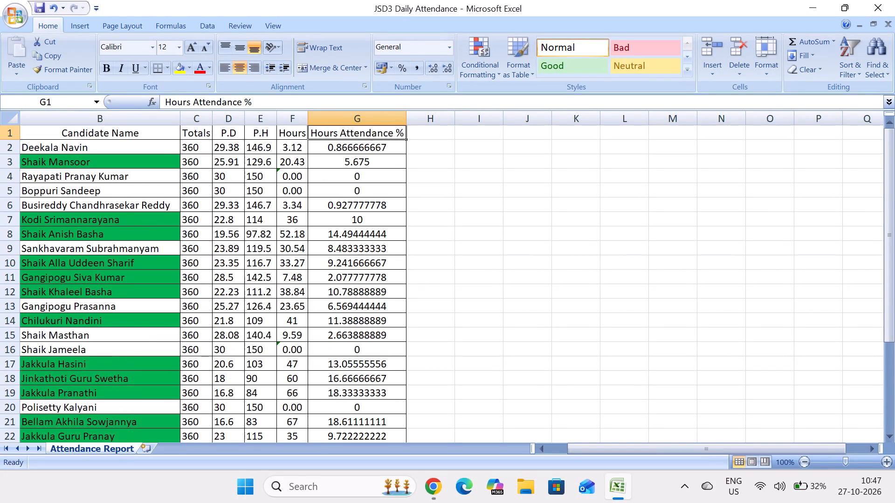
key(Down)
key(Up)
key(Up)
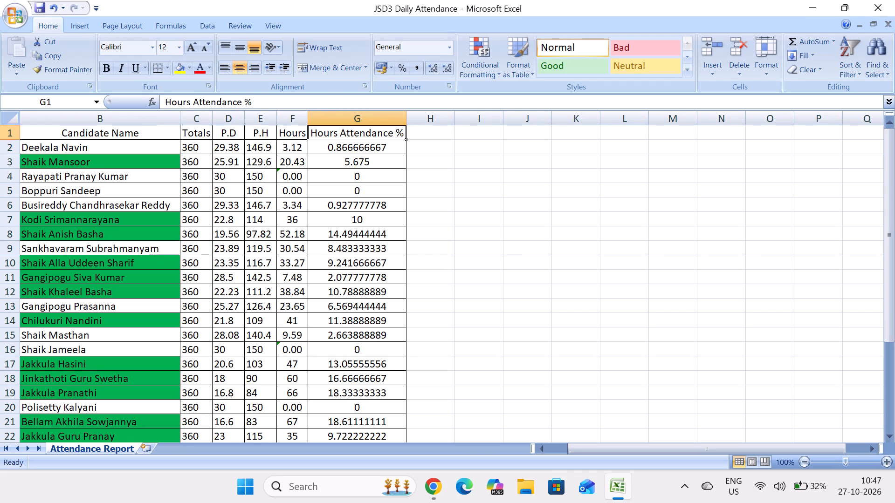
key(Left)
key(Right)
Examine the Hours Attendance % values row by row from the first candidate down to the last.
key(Down)
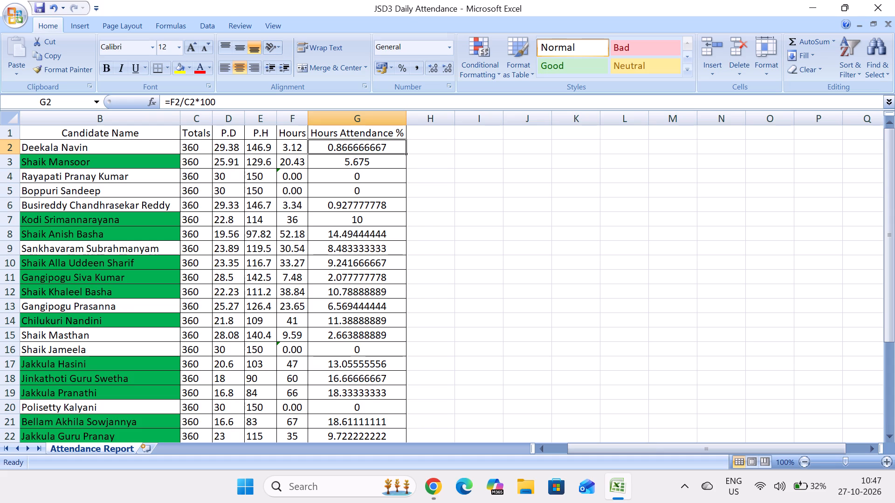
key(Down)
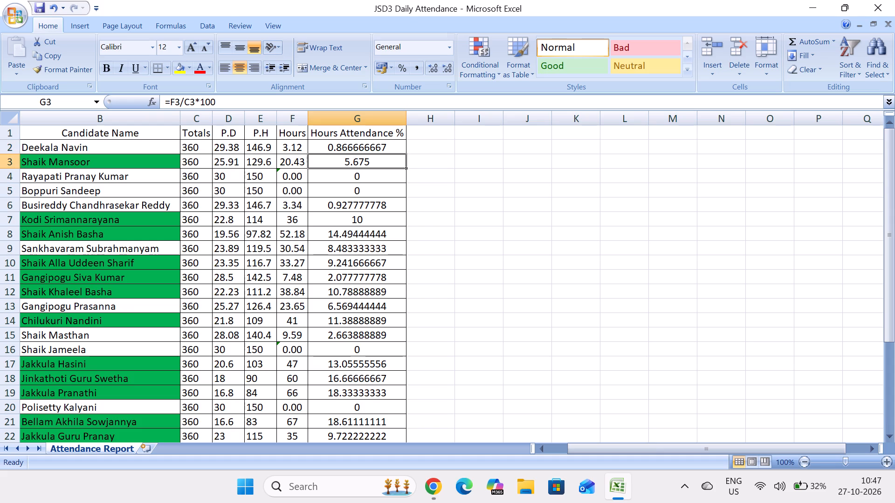
key(Down)
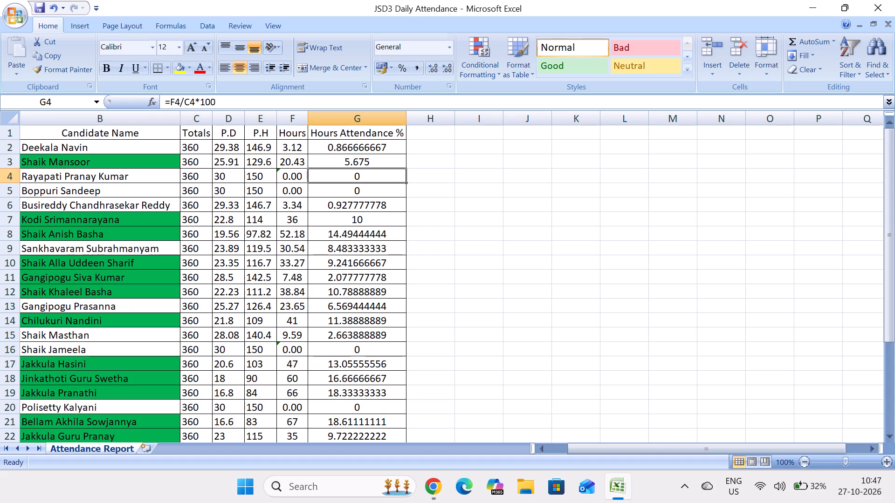
key(Down)
key(Down)
key(Down)
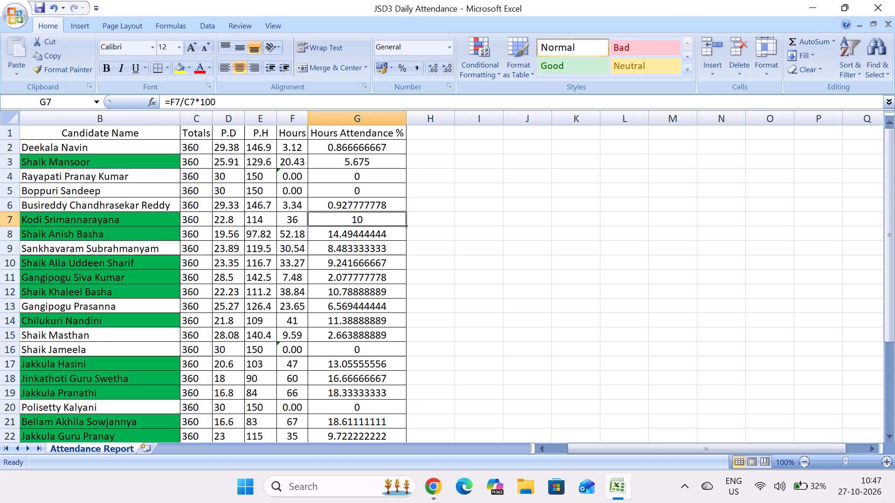
key(Down)
key(Down)
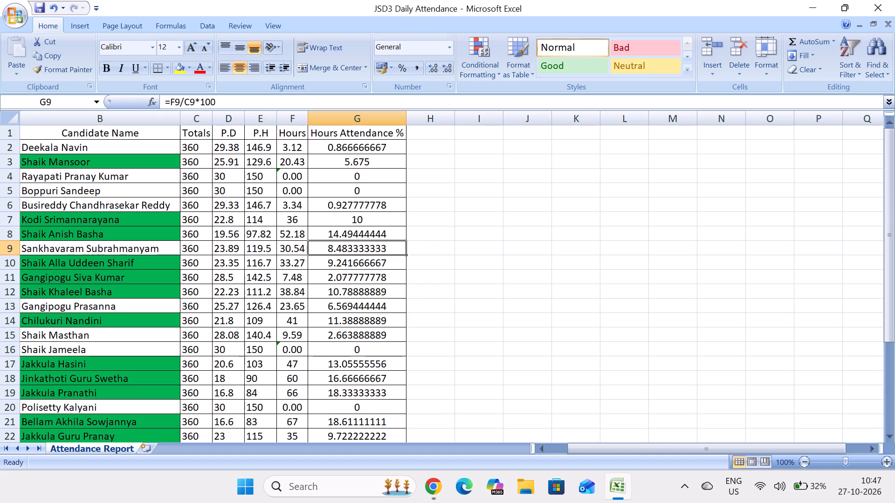
key(Down)
key(Down)
key(Down)
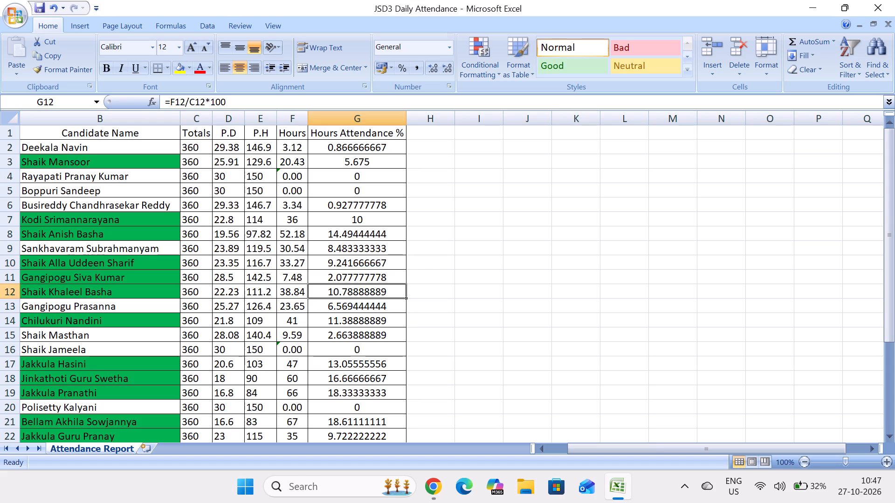
key(Down)
key(Down)
key(Down)
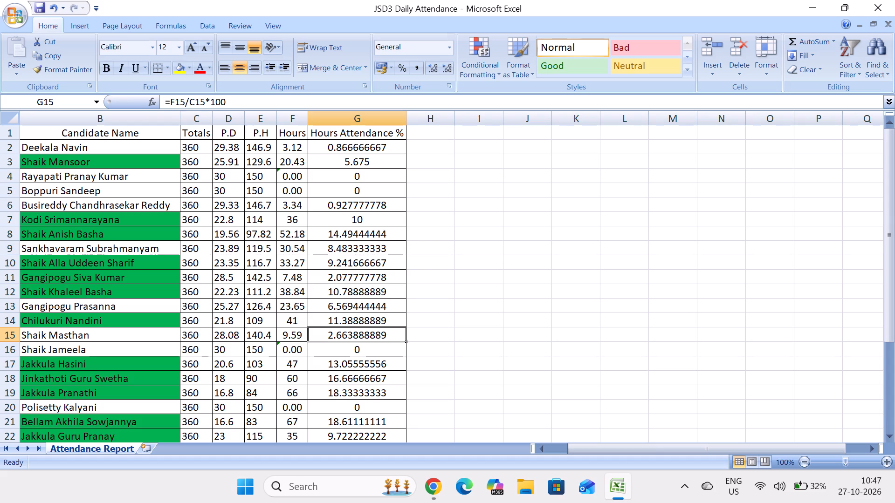
key(Down)
key(Down)
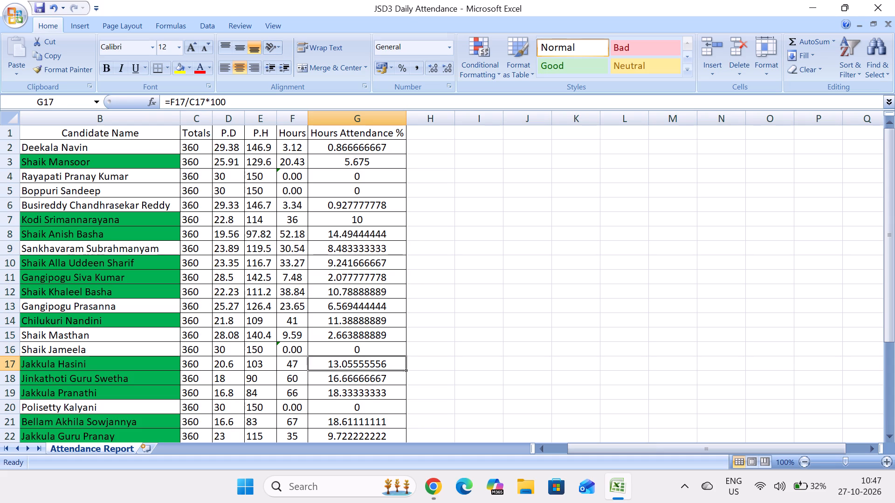
key(Down)
key(Down)
key(Down)
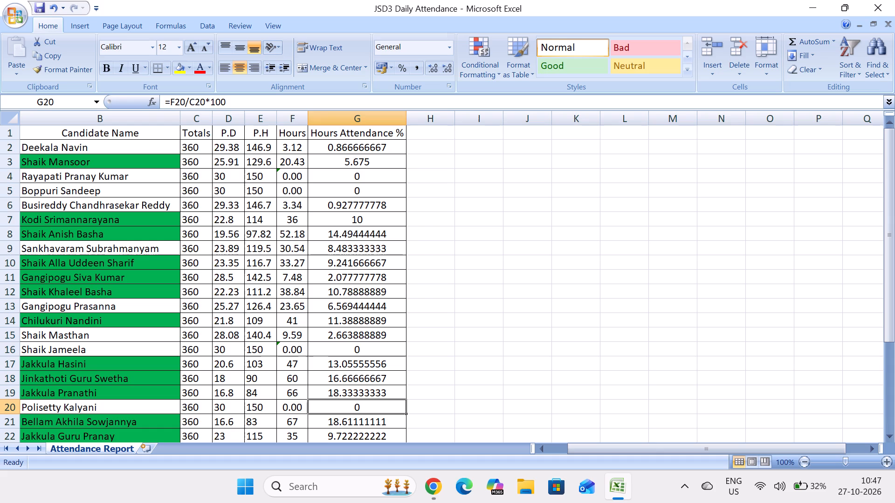
key(Down)
key(Down)
key(Down)
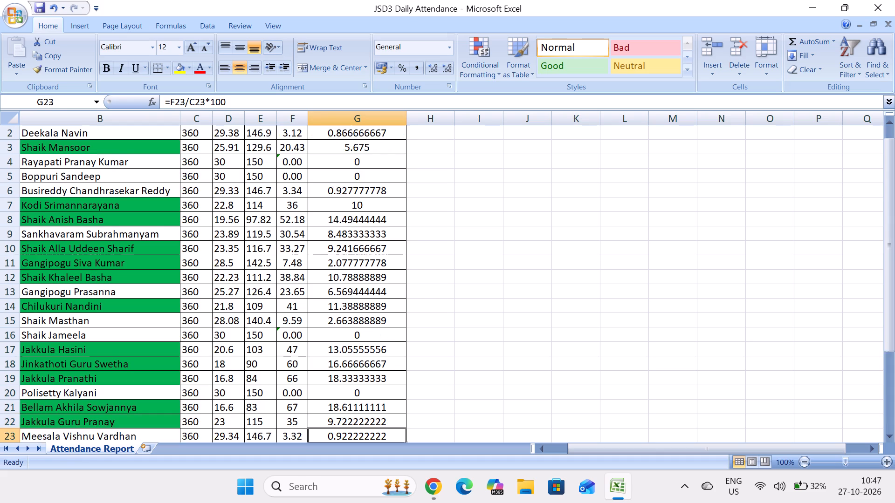
key(Down)
key(Down)
key(Down)
key(Down)
key(Down)
key(Down)
key(Down)
key(Down)
key(Down)
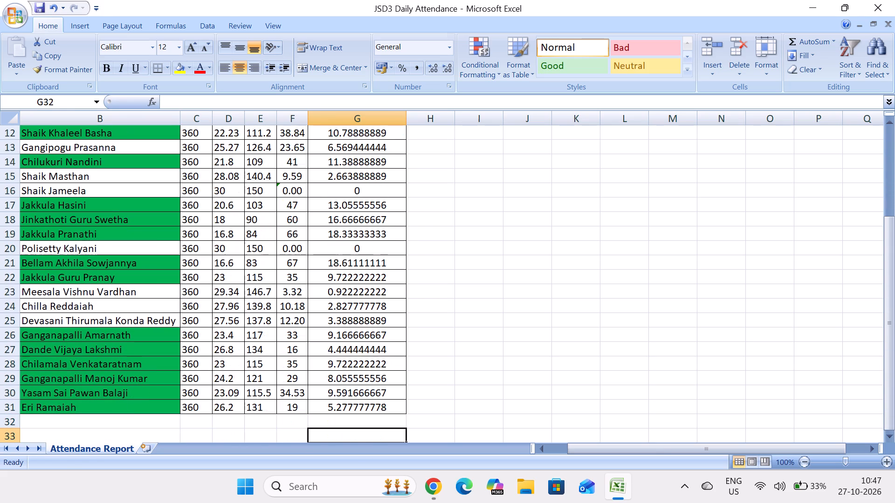
key(Down)
Examine the Hours Attendance % values from the last candidate back up to row 23.
key(Up)
key(Up)
key(Up)
key(Up)
key(Up)
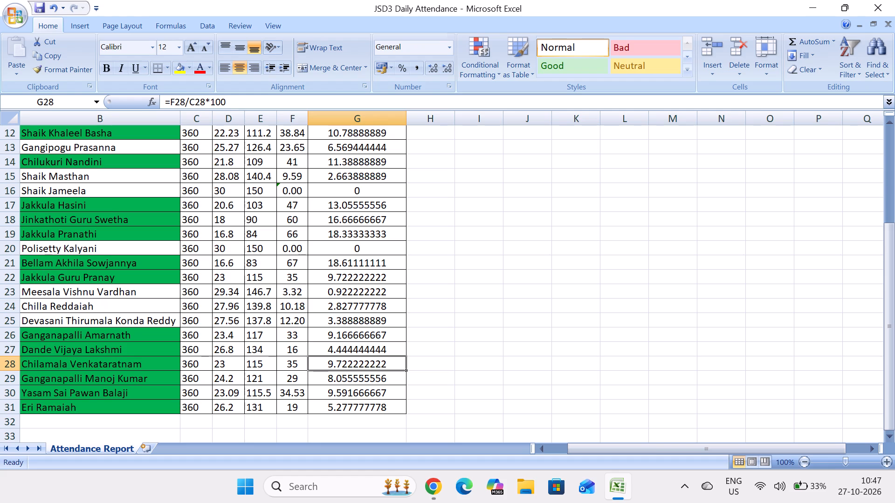
key(Up)
key(Up)
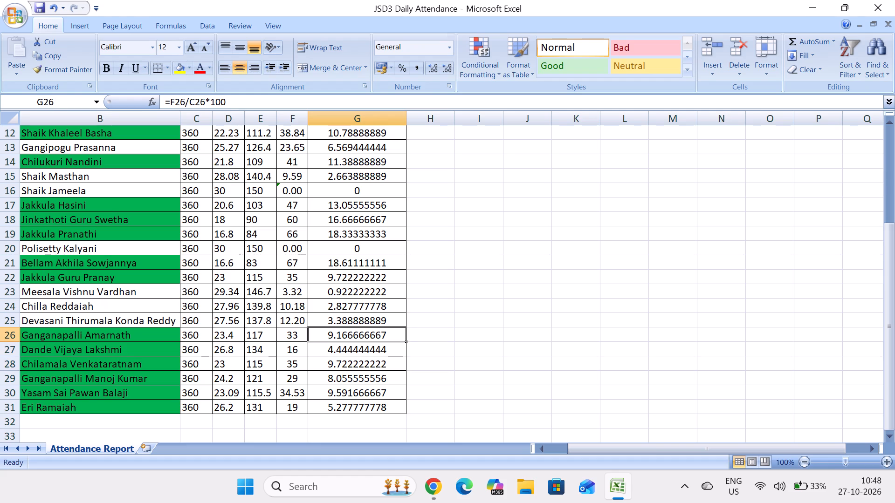
key(Up)
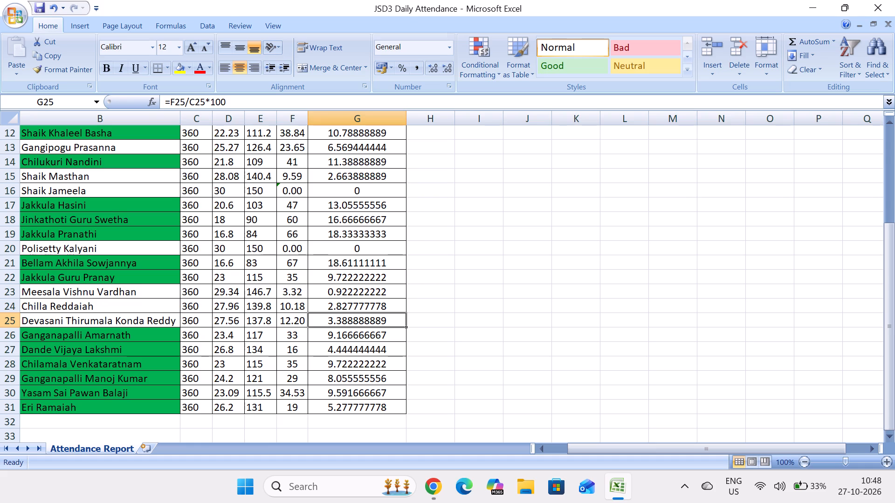
key(Up)
key(Up)
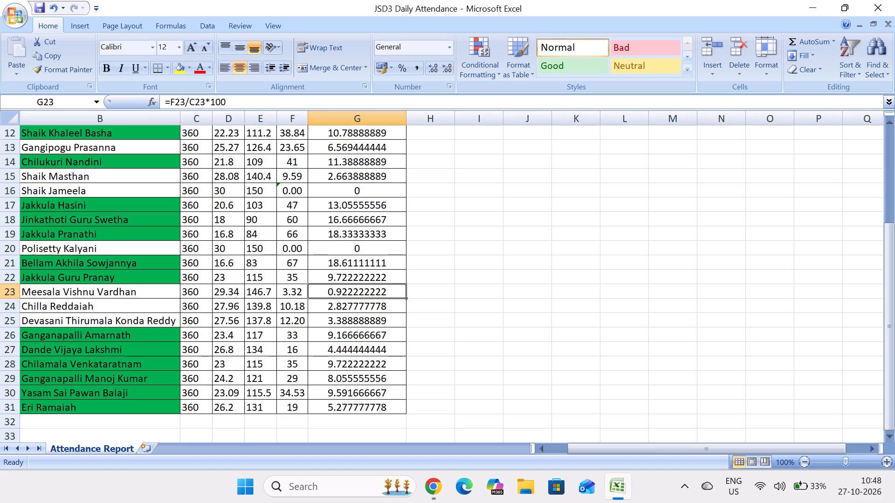
Compare the attendance figures across the candidate rows from row 22 up to row 19.
click(108, 278)
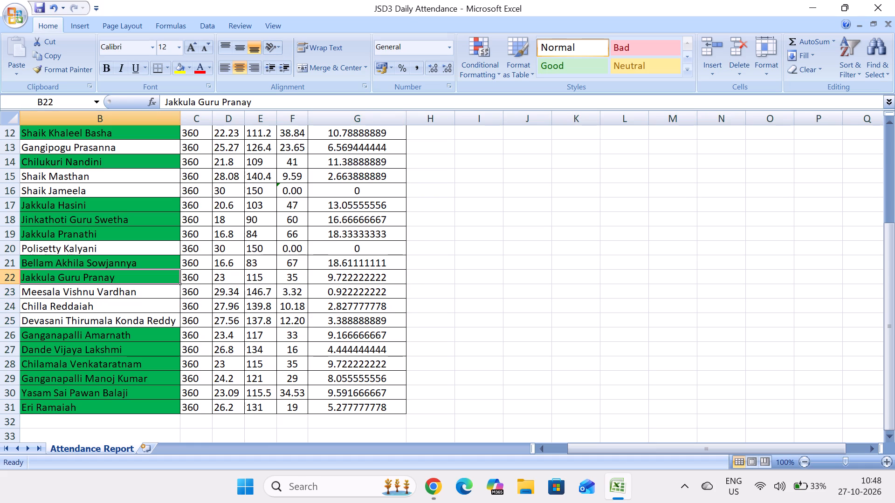
key(Right)
key(Right)
key(Right)
key(Right)
key(Right)
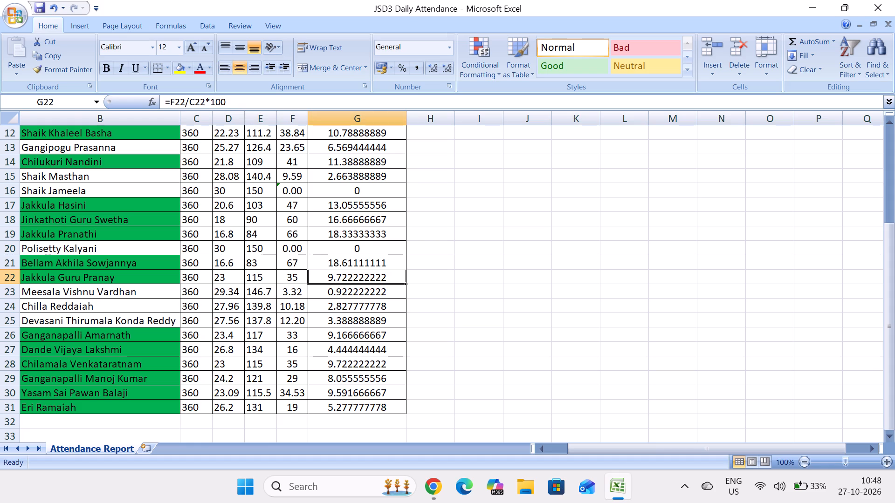
key(Up)
key(Left)
key(Left)
key(Left)
key(Left)
key(Left)
key(Up)
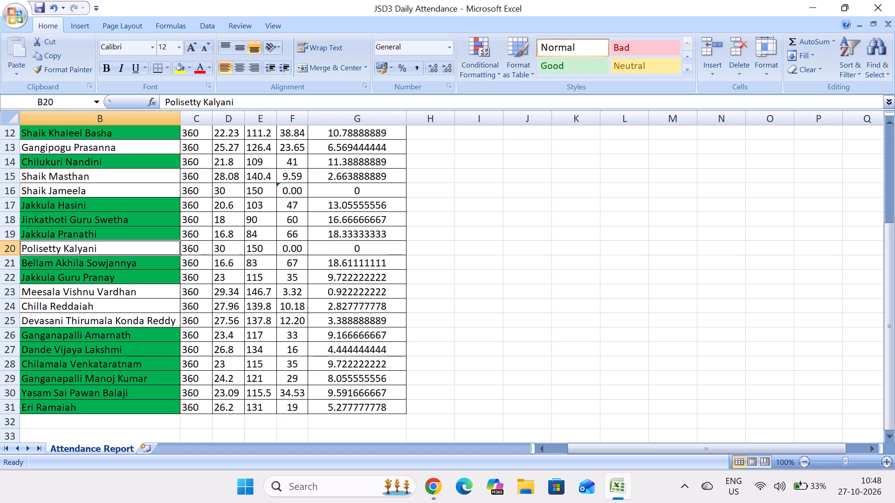
key(Right)
key(Right)
key(Right)
key(Right)
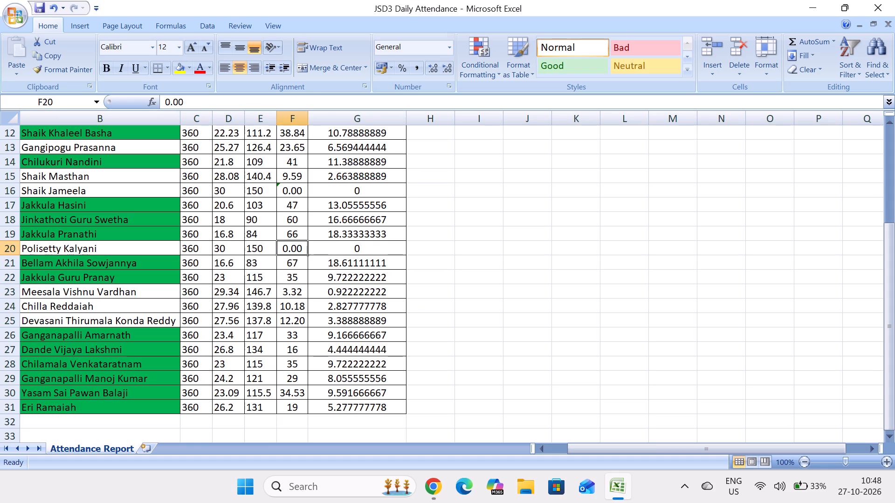
key(Up)
key(Right)
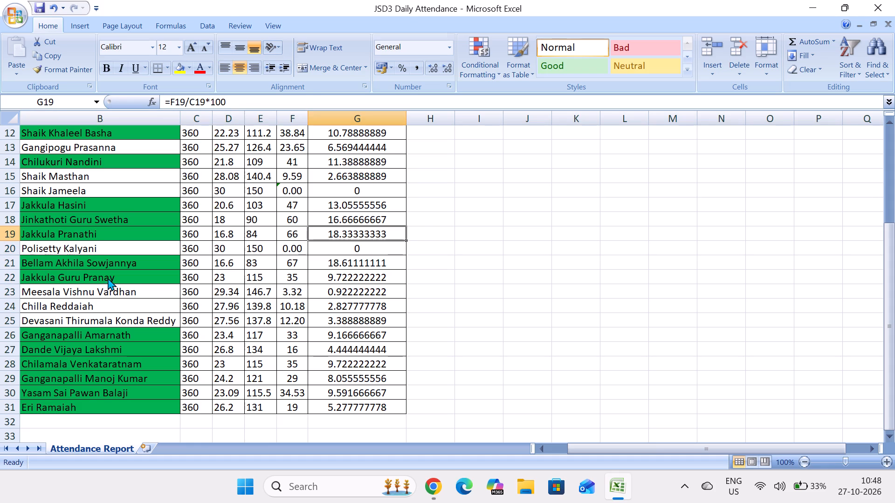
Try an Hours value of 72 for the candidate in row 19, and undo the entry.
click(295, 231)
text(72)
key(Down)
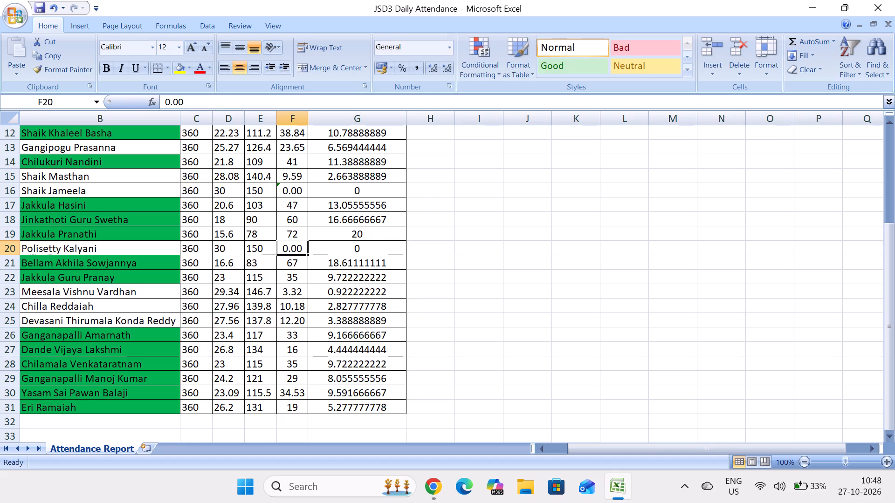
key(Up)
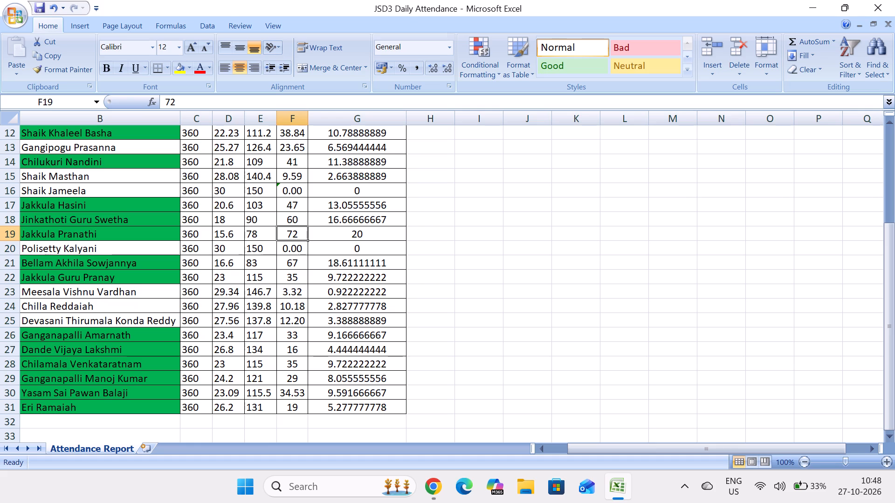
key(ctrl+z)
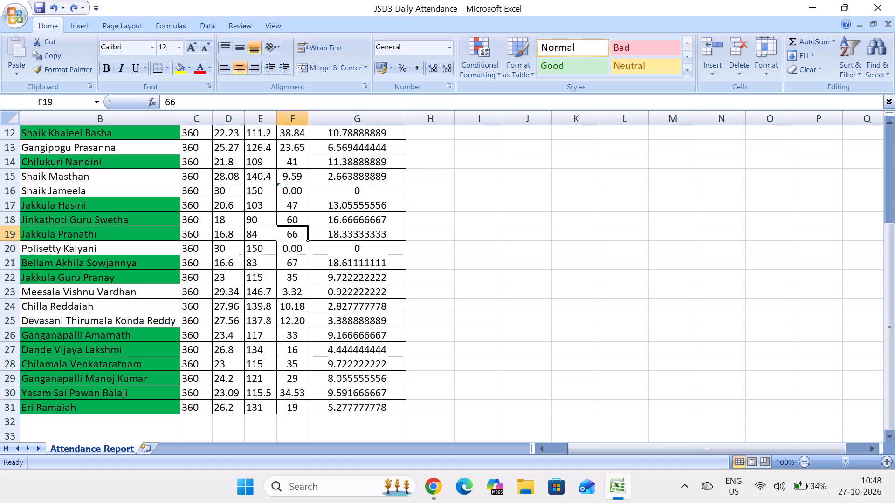
Look back up the Hours column from row 19 to its header.
key(Up)
key(Up)
key(Up)
key(Up)
key(Up)
key(Up)
key(Up)
key(Up)
key(Up)
key(Up)
key(Up)
key(Up)
key(Up)
key(Up)
key(Up)
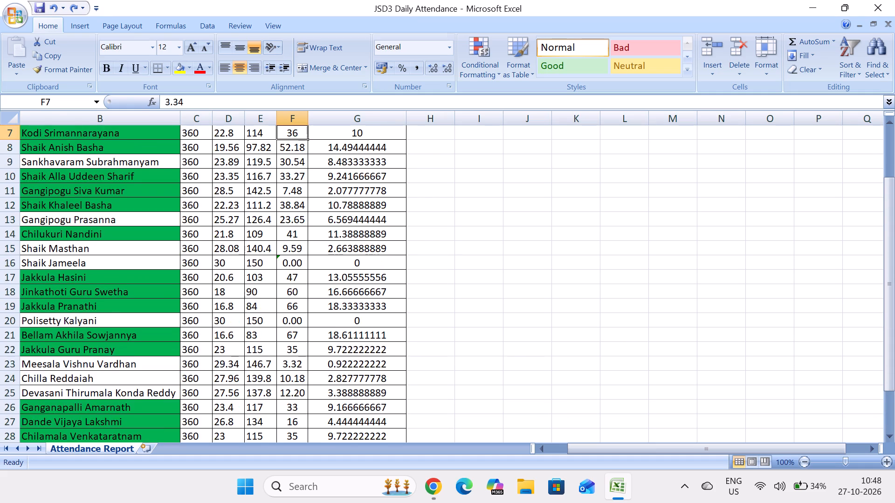
key(Up)
key(Up)
key(Up)
key(Up)
key(Up)
key(Up)
key(Up)
Examine the Hours values row by row from the first candidate down to row 14.
key(Down)
key(Down)
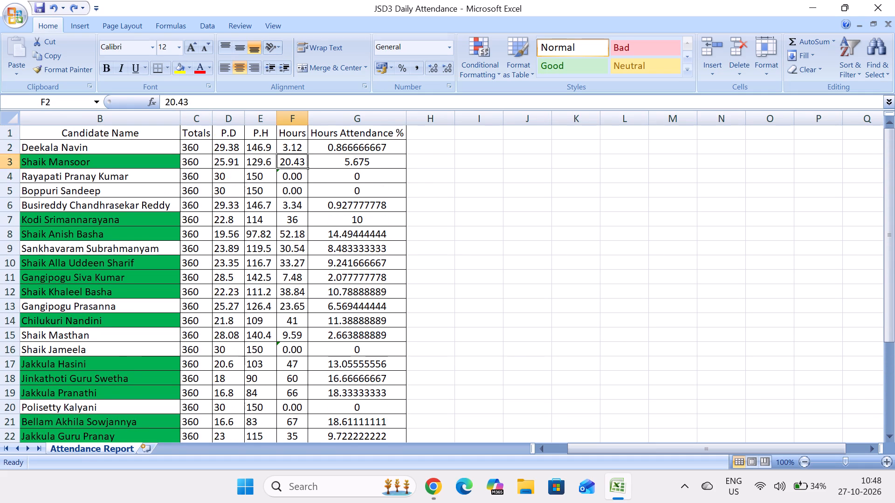
key(Down)
key(Down)
key(Down)
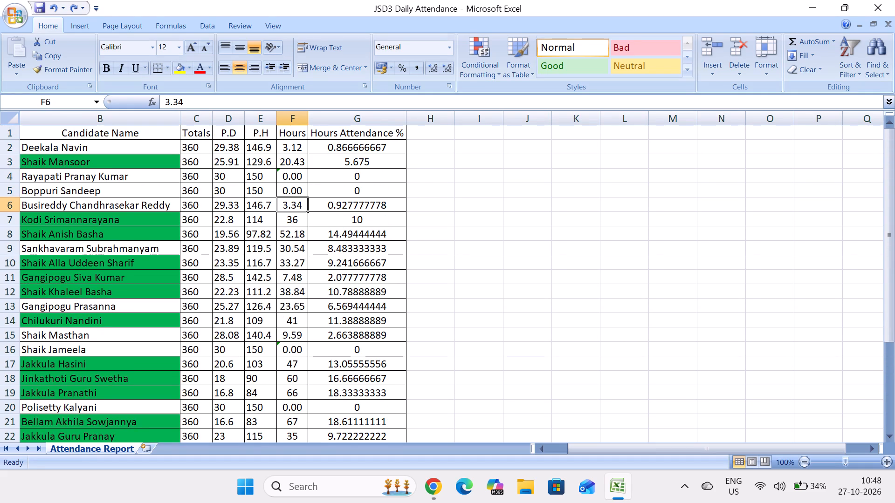
key(Down)
key(Down)
key(Down)
key(Down)
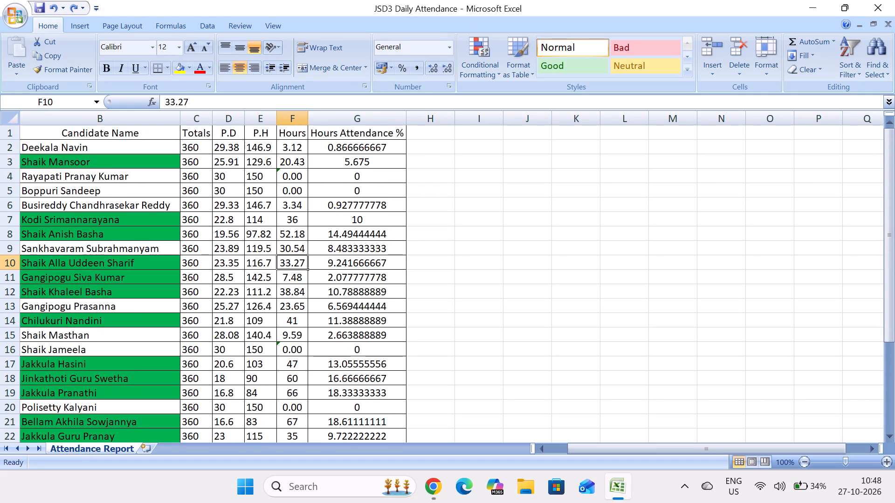
key(Down)
key(Down)
key(Down)
key(Down)
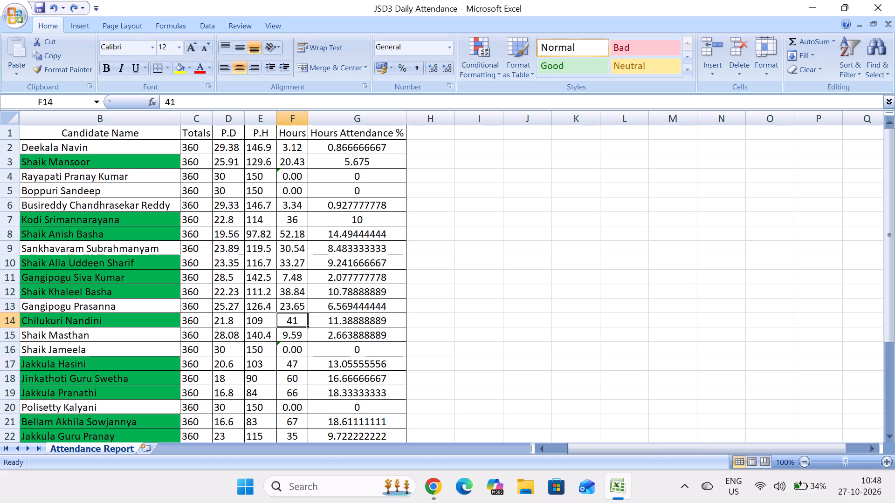
Look back up the Hours column from row 14 to its header.
key(Up)
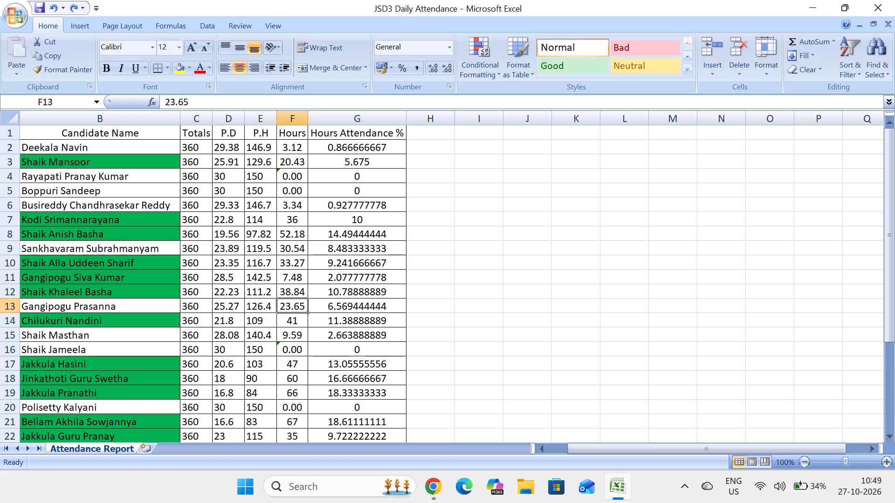
key(Up)
key(Up)
key(Up)
key(Up)
key(Up)
key(Up)
key(Up)
key(Up)
key(Up)
key(Up)
key(Up)
key(Up)
key(Up)
key(Up)
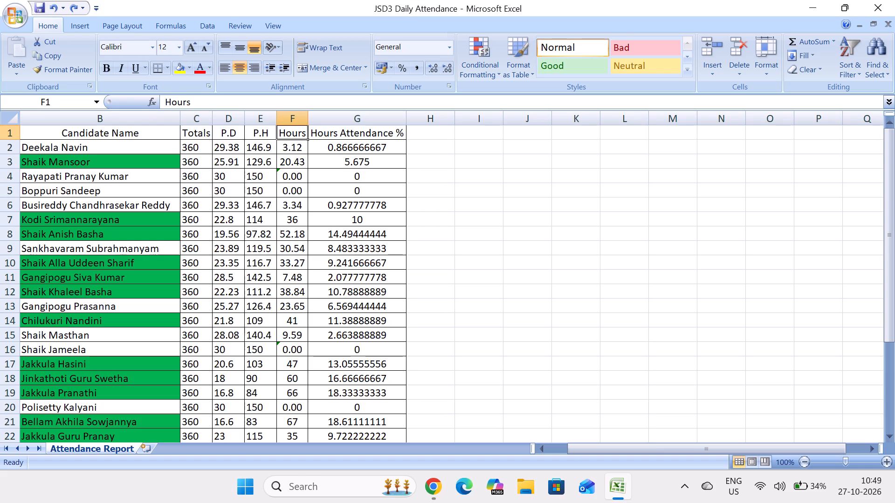
Examine the Candidate Name column row by row from row 3 down to the end of the list.
click(130, 161)
key(Down)
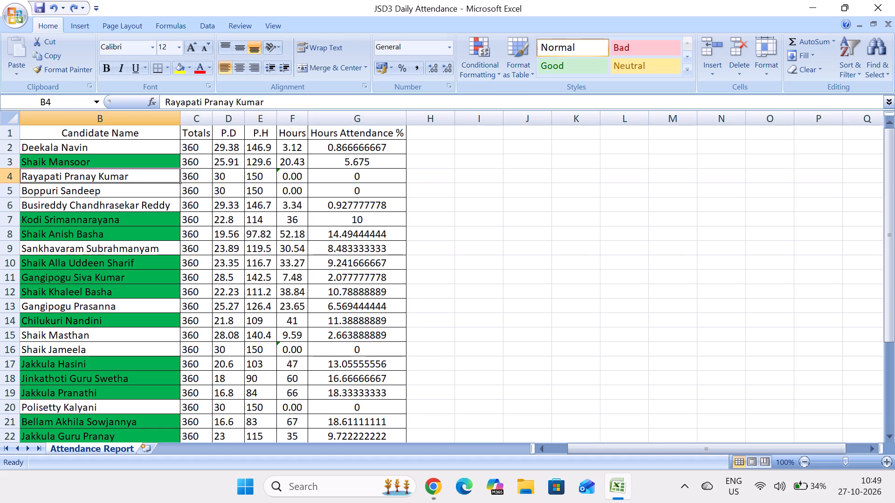
key(Down)
key(Down)
key(Down)
key(Down)
key(Down)
key(Down)
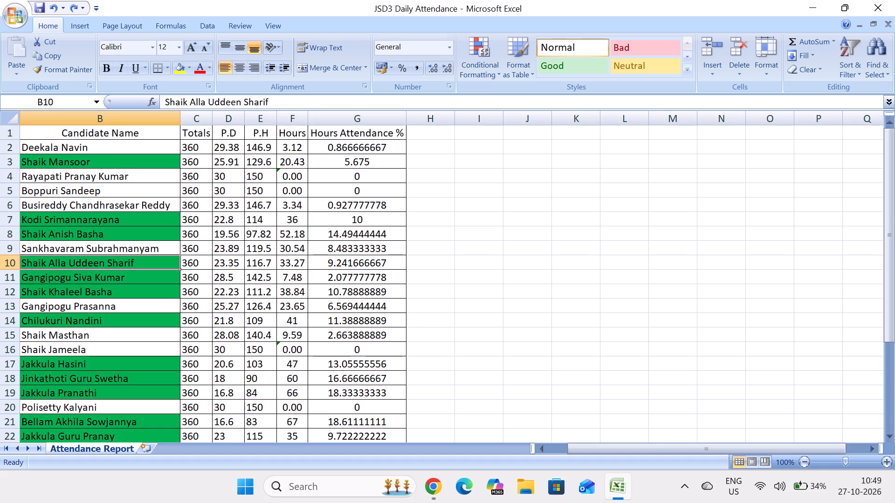
key(Down)
key(Down)
key(Down)
key(Down)
key(Down)
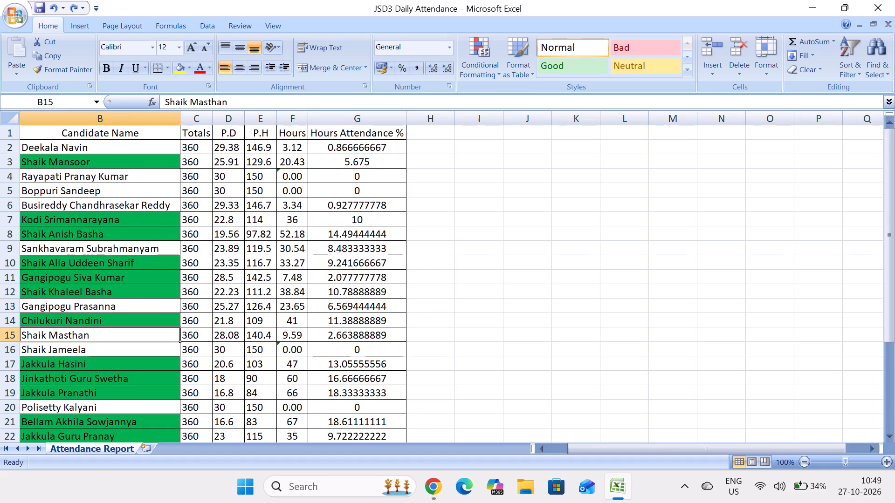
key(Down)
key(Down)
key(Down)
key(Down)
key(Down)
key(Down)
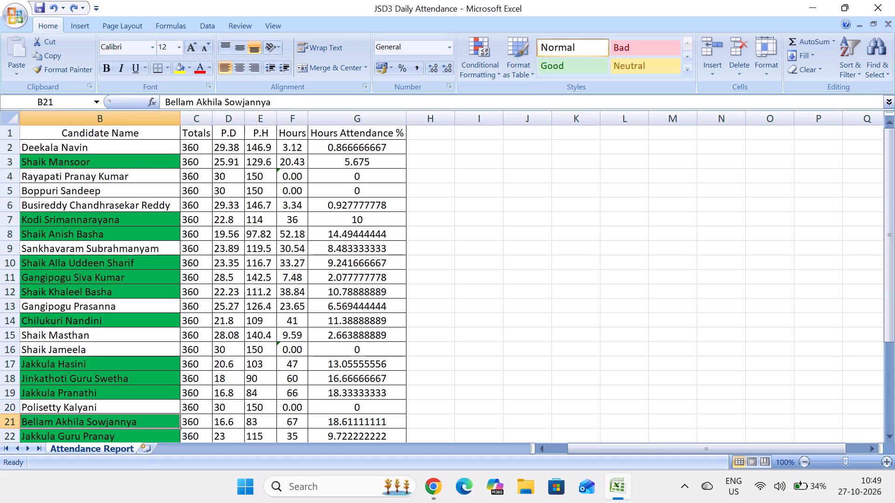
key(Down)
key(Down)
key(Down)
key(Down)
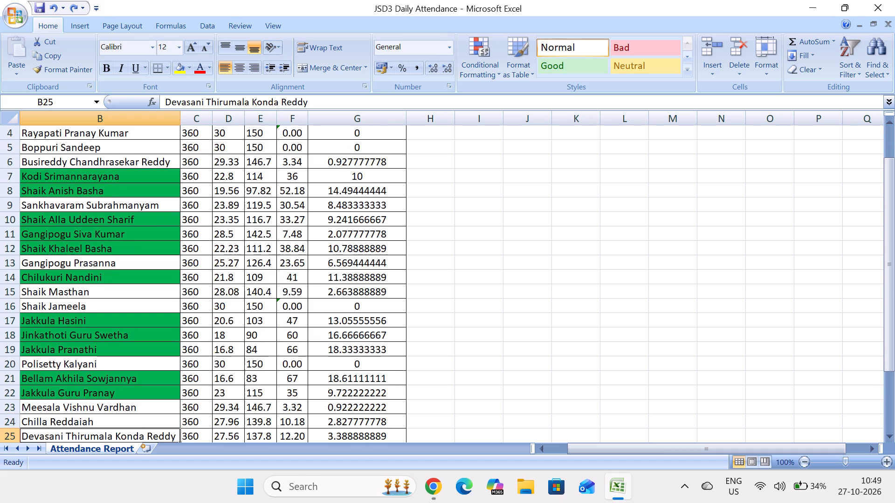
key(Down)
key(Down)
key(Down)
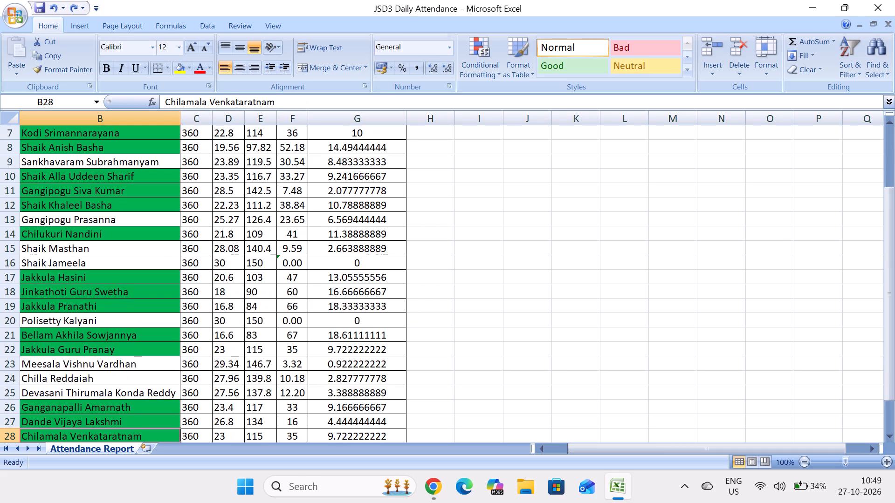
key(Down)
key(Down)
key(Down)
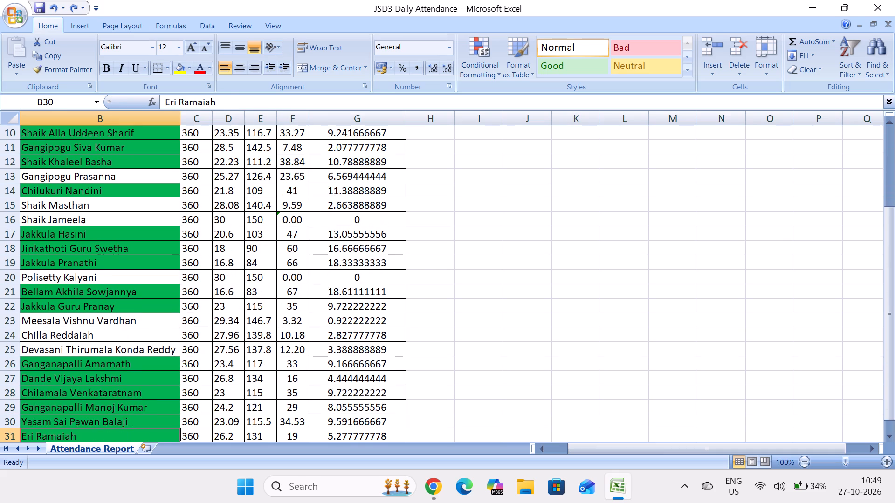
key(Down)
Look back up the Candidate Name column from the end of the list to its header.
key(Up)
key(Up)
key(Up)
key(Up)
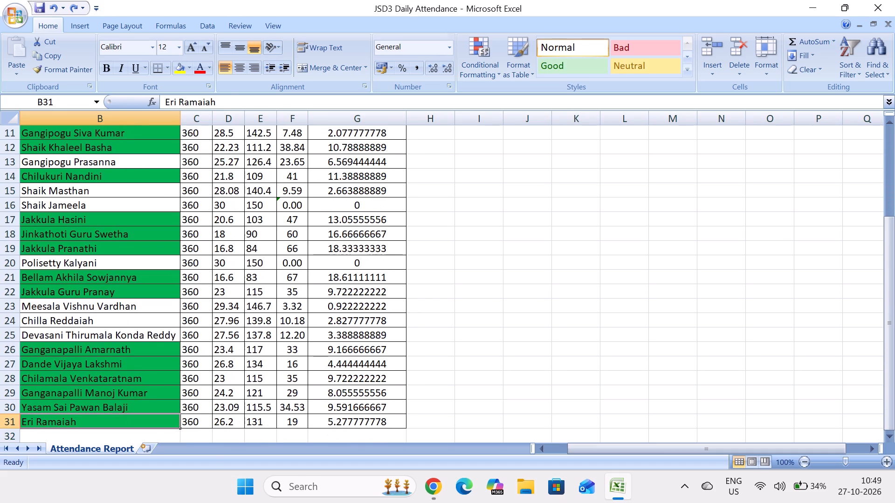
key(Up)
key(Up)
key(Up)
key(Up)
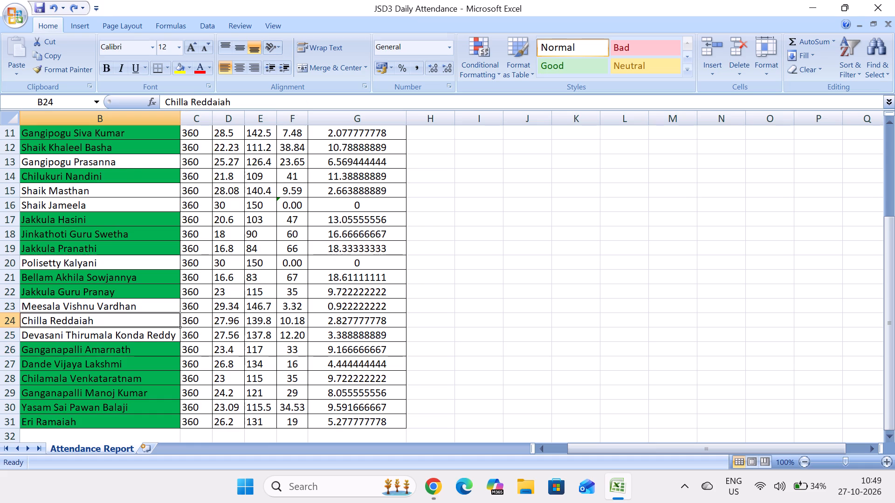
key(Up)
key(Up)
key(Up)
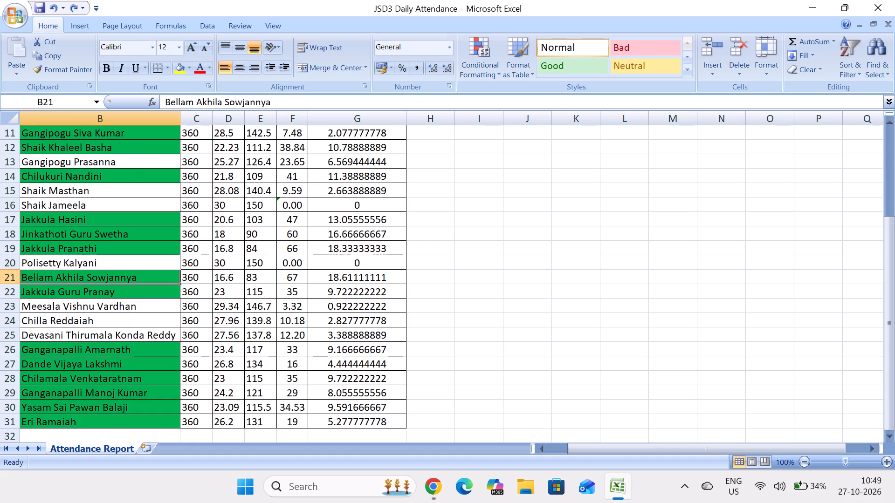
key(Up)
key(Up)
key(Up)
key(Up)
key(Up)
key(Up)
key(Up)
key(Up)
key(Up)
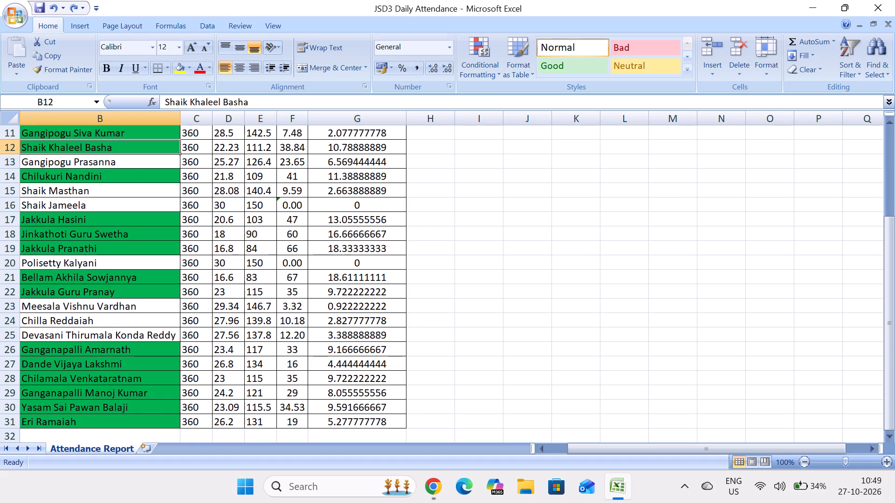
key(Up)
key(Up)
key(Up)
key(Up)
key(Up)
key(Up)
key(Up)
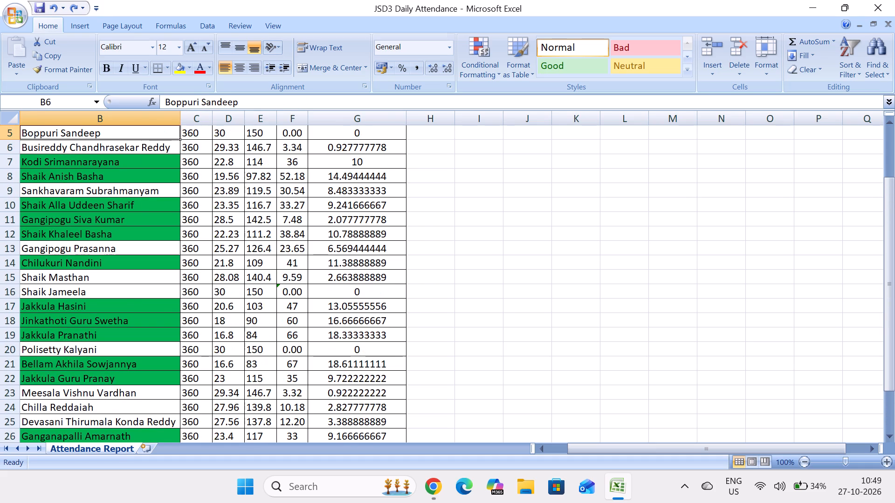
key(Up)
key(Up)
key(Up)
key(Up)
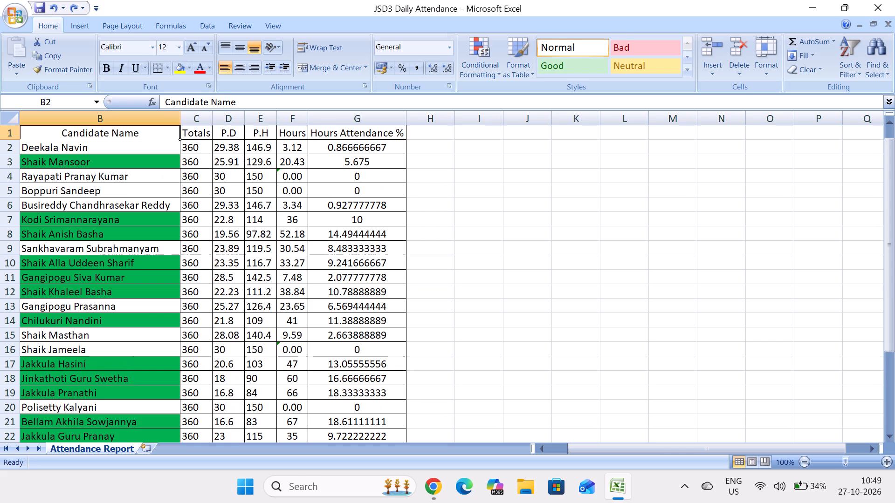
Examine the row 4 candidate's record across Totals, P.D, P.H, Hours and Hours Attendance %.
key(Down)
key(Down)
key(Down)
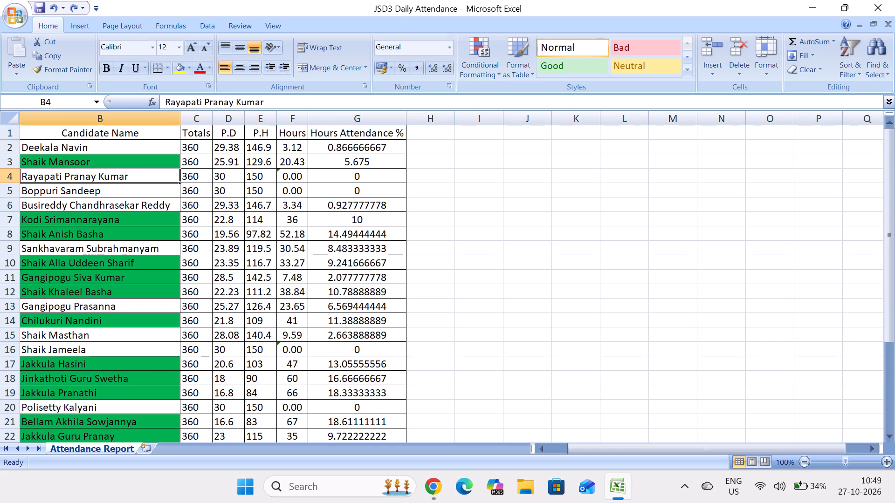
key(Down)
key(Up)
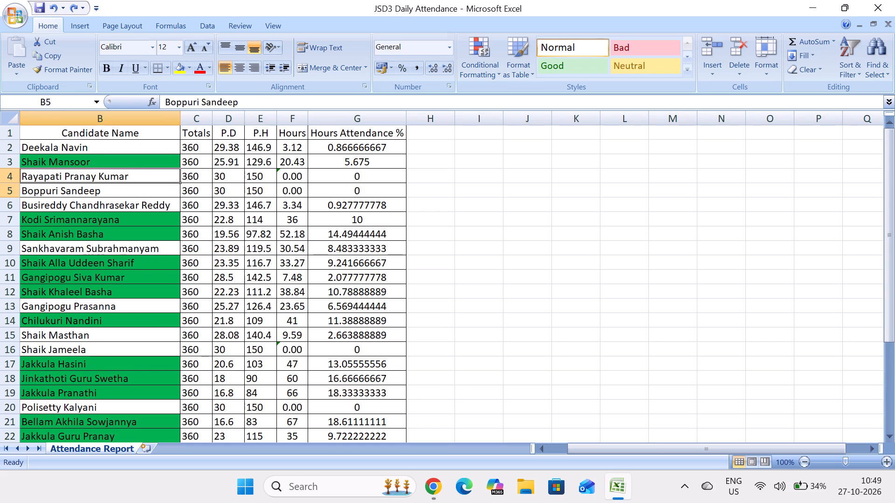
key(Right)
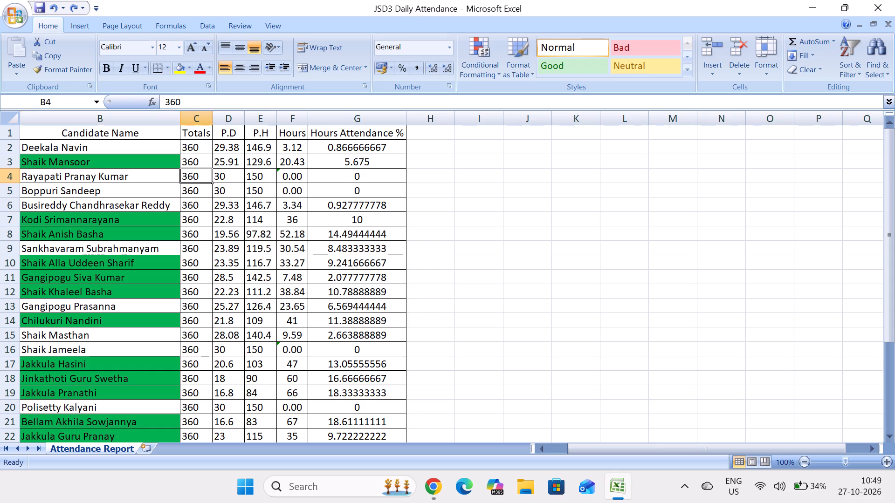
key(Right)
key(Right)
key(Right)
key(Right)
key(Left)
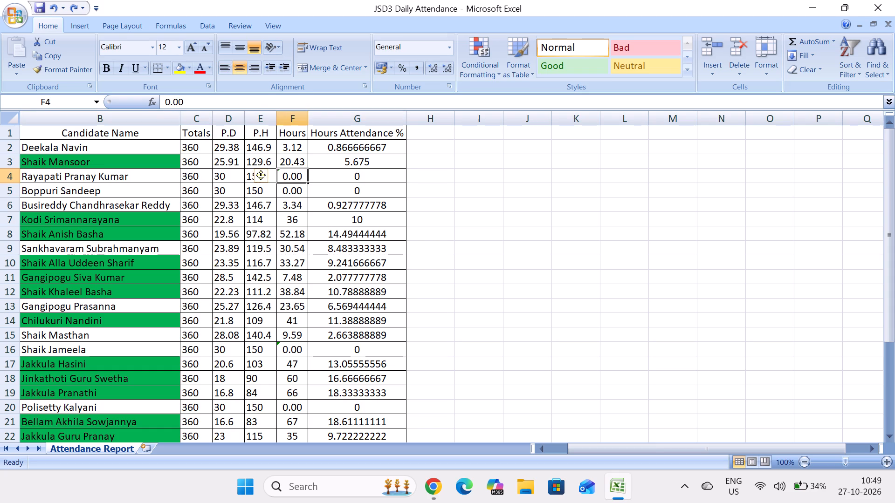
key(Left)
key(Left)
key(Left)
key(Left)
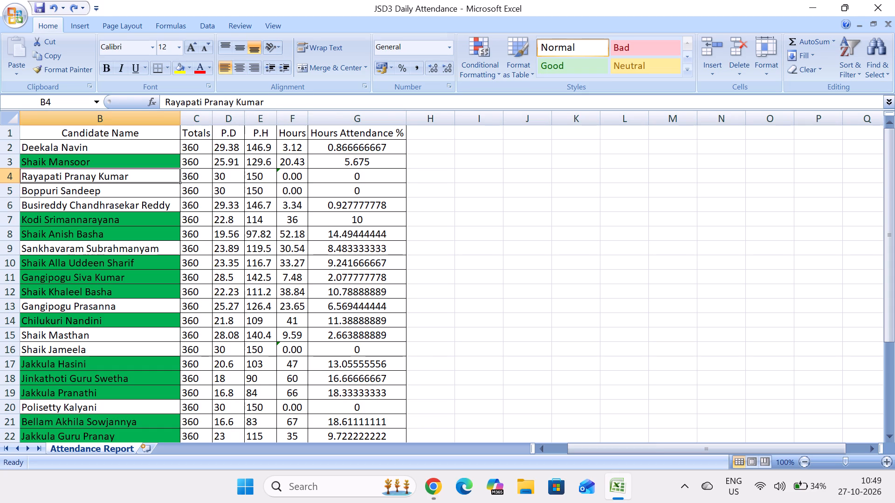
key(Right)
key(Right)
key(Right)
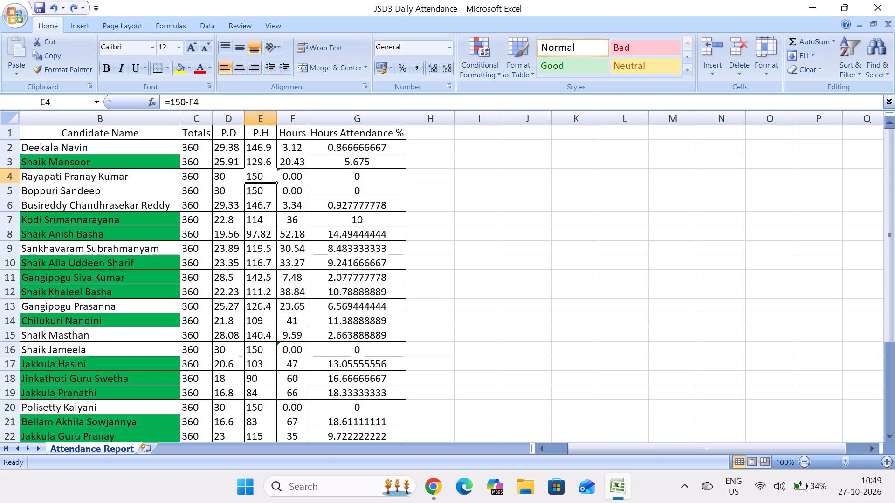
key(Right)
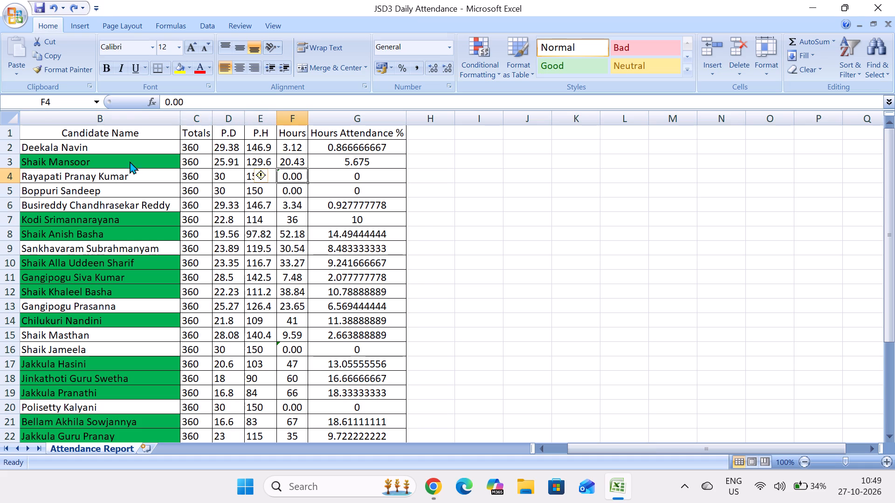
key(Left)
key(Left)
key(Left)
key(Left)
Examine the candidate rows along the Candidate Name column from row 5 down to row 29.
key(Down)
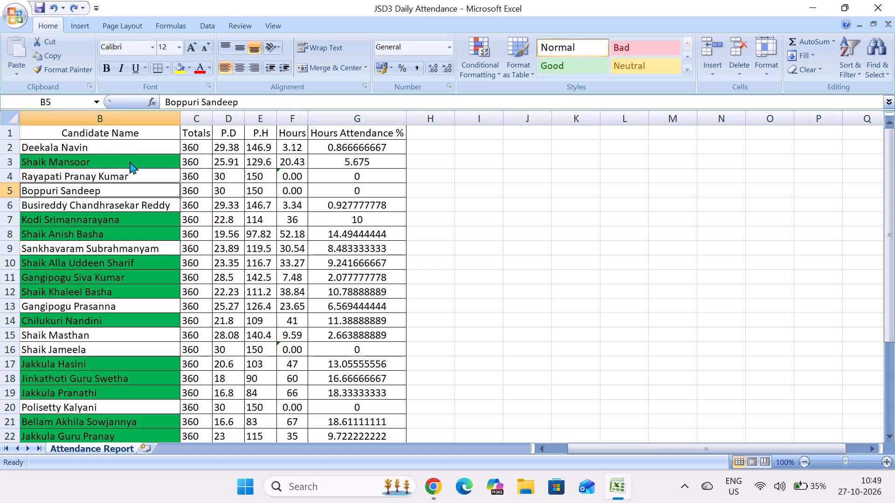
key(Down)
key(Down)
key(Down)
key(Down)
key(Down)
key(Down)
key(Down)
key(Down)
key(Down)
key(Down)
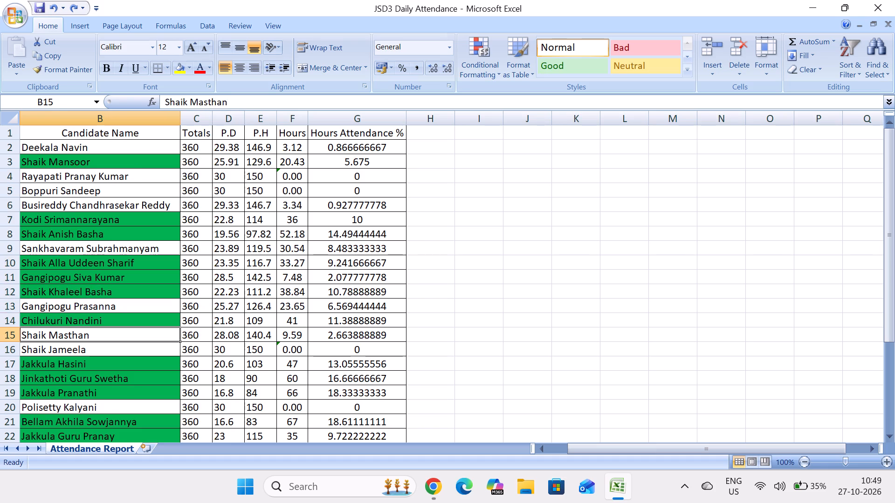
key(Down)
key(Up)
key(Down)
key(Up)
key(Up)
key(Up)
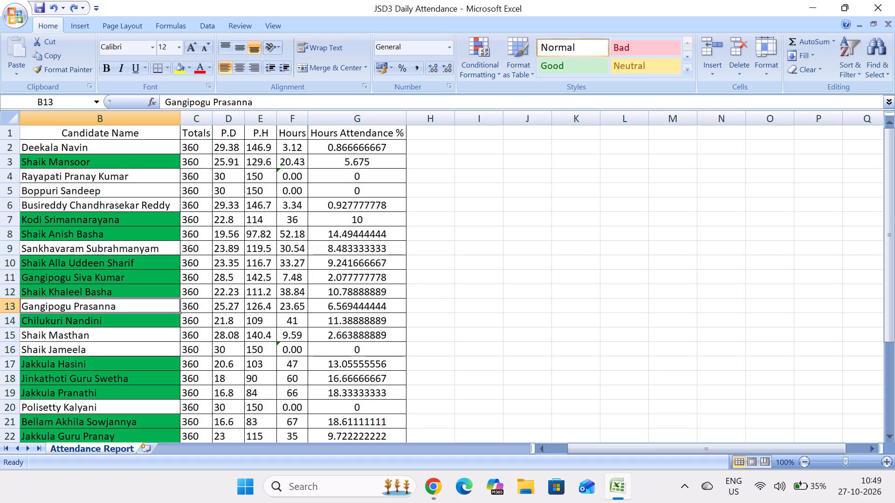
key(Down)
key(Down)
key(Down)
key(Down)
key(Down)
key(Down)
key(Down)
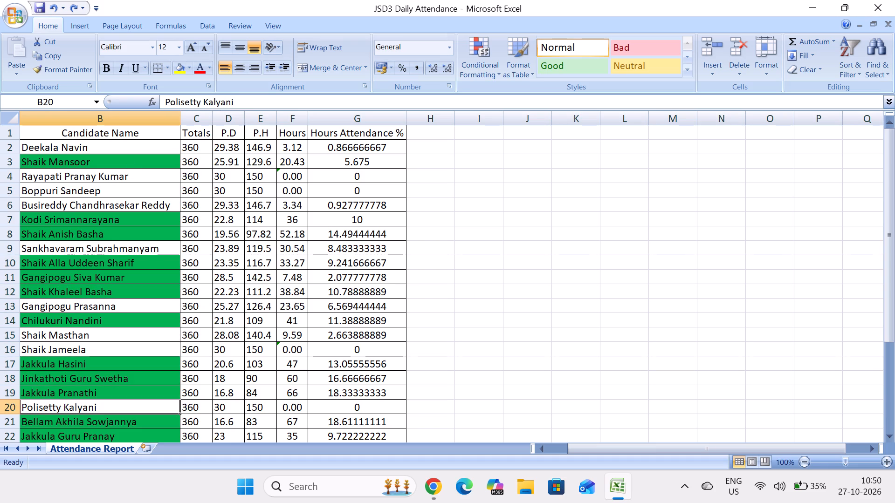
key(Down)
key(Down)
key(Down)
key(Down)
key(Down)
key(Down)
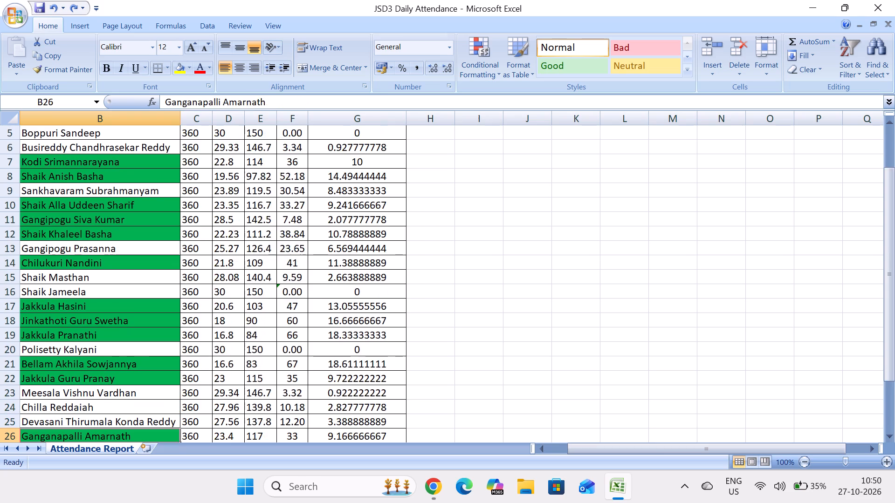
key(Down)
key(Down)
key(Down)
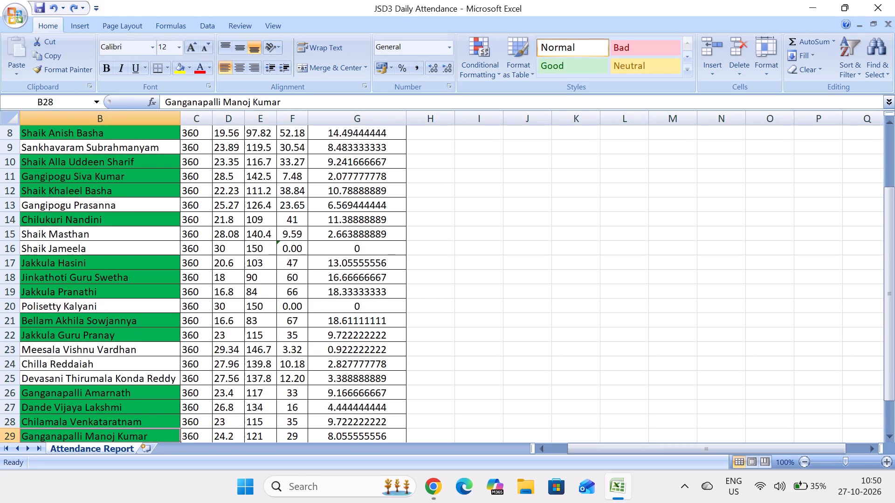
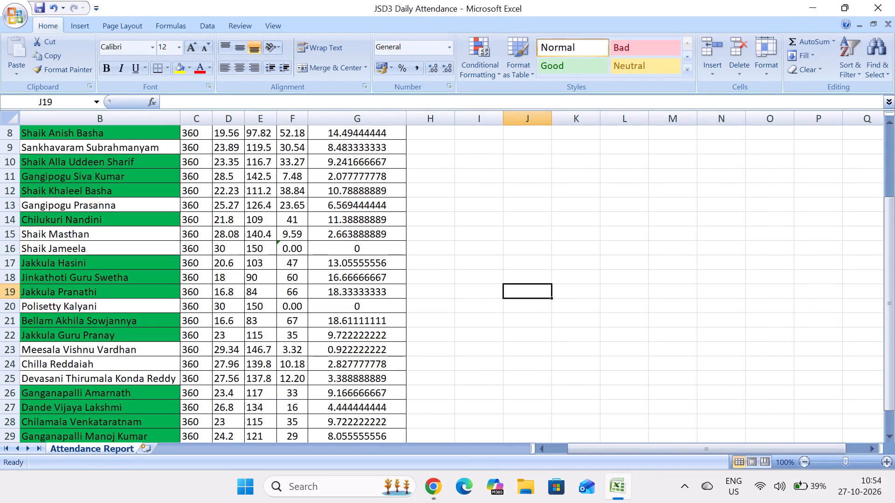
Examine the Hours Attendance % column row by row from its header down to row 19.
click(337, 239)
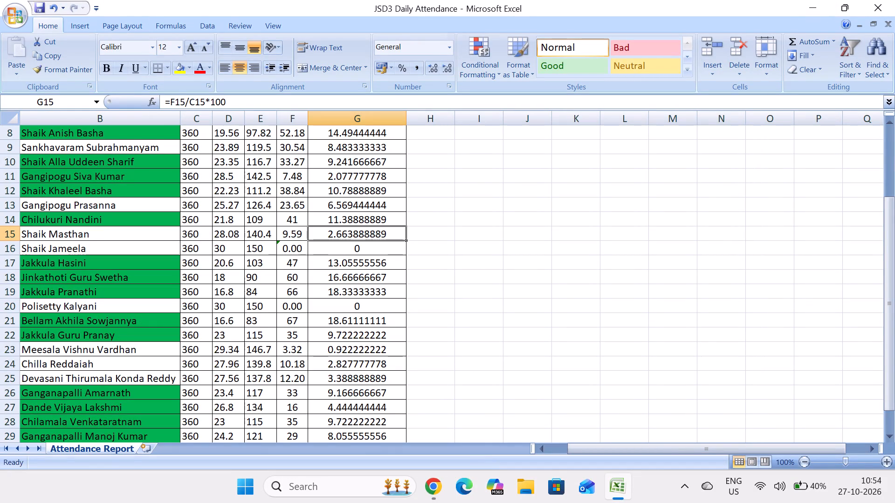
key(Up)
key(Up)
key(Up)
key(Up)
key(Up)
key(Up)
key(Up)
key(Up)
key(Up)
key(Up)
key(Up)
key(Up)
key(Up)
key(Up)
key(Up)
key(Up)
key(Up)
key(Up)
key(Up)
key(Up)
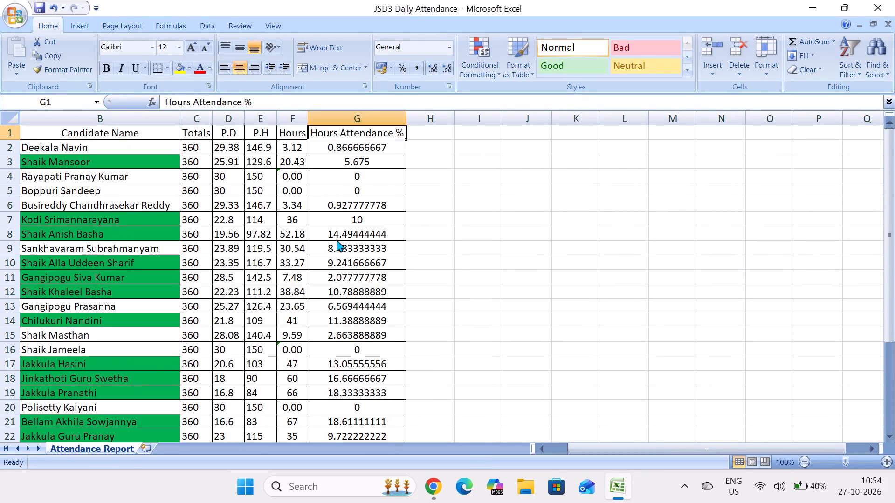
key(Down)
key(Down)
key(Down)
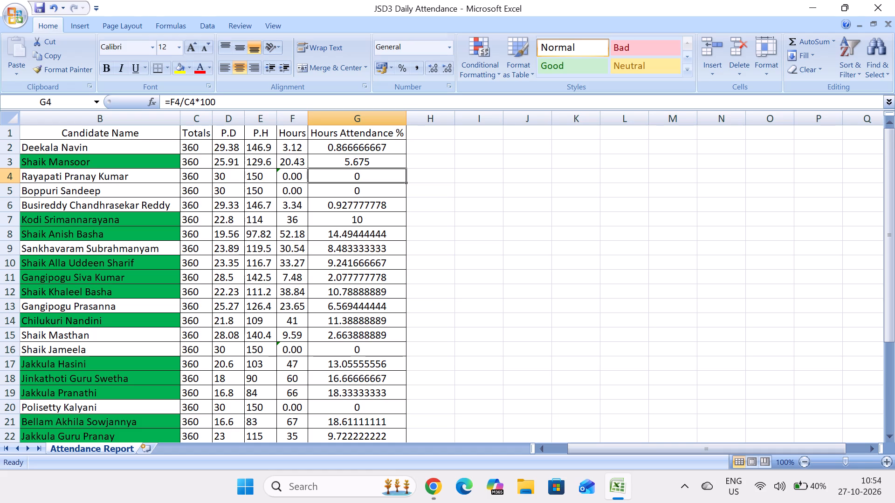
key(Down)
key(Down)
key(Down)
key(Down)
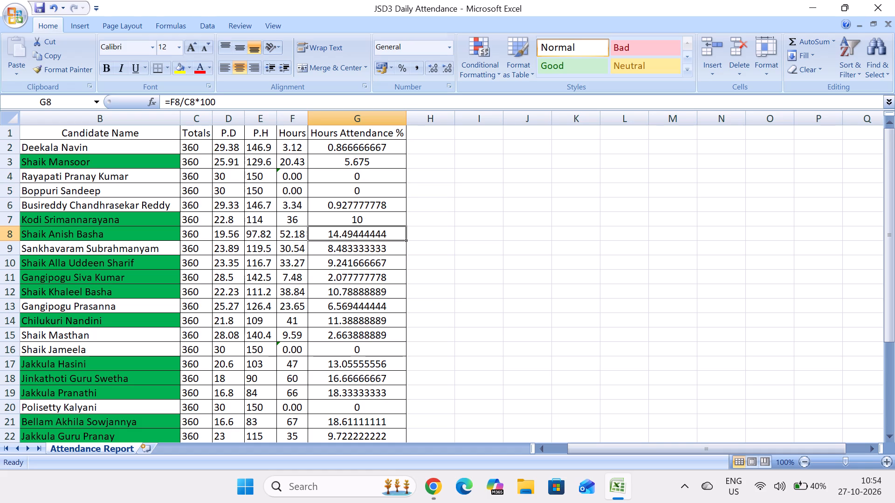
key(Down)
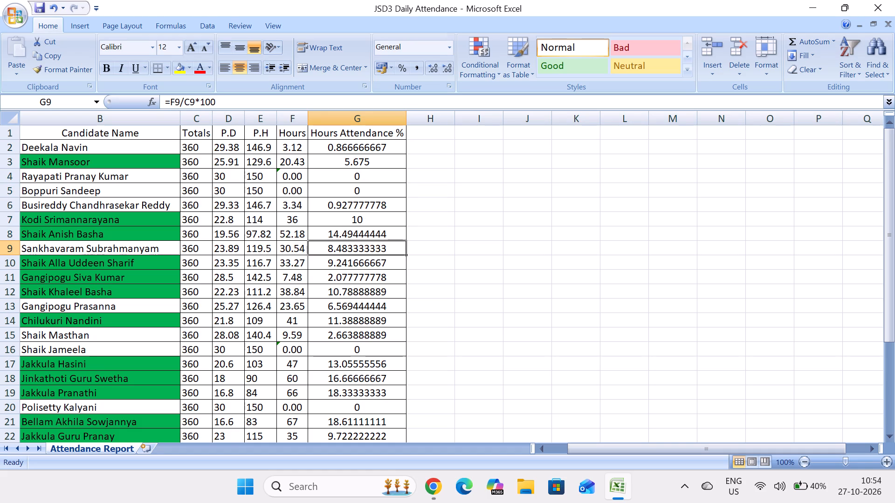
key(Down)
key(Down)
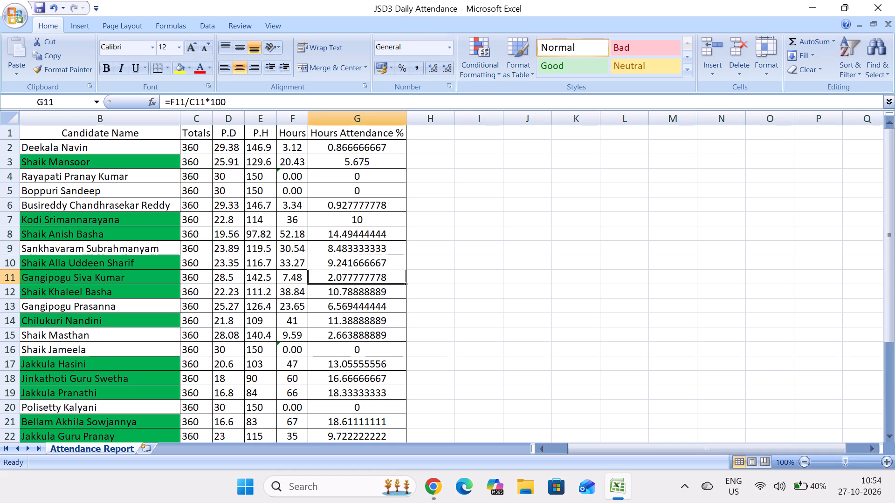
key(Down)
key(Down)
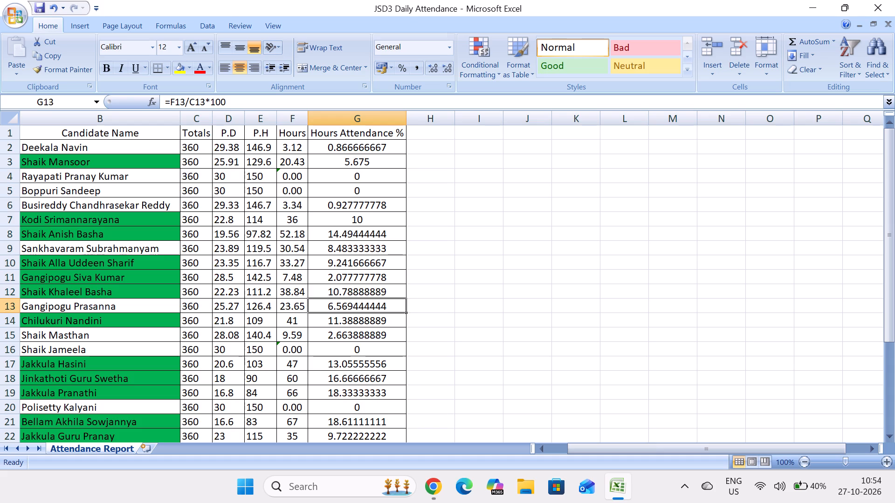
key(Down)
key(Down)
key(Down)
key(Down)
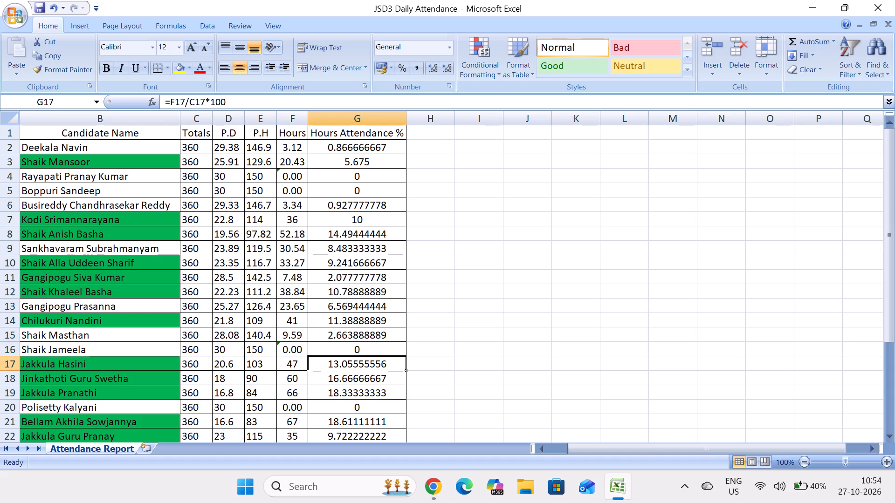
key(Down)
key(Down)
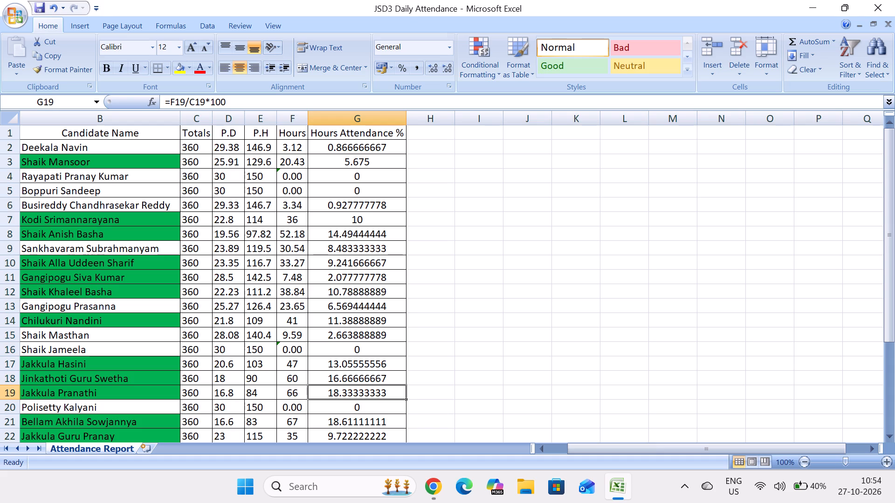
Compare the Hours Attendance % entries back and forth between rows 17 and 22.
key(Down)
key(Down)
key(Down)
key(Up)
key(Up)
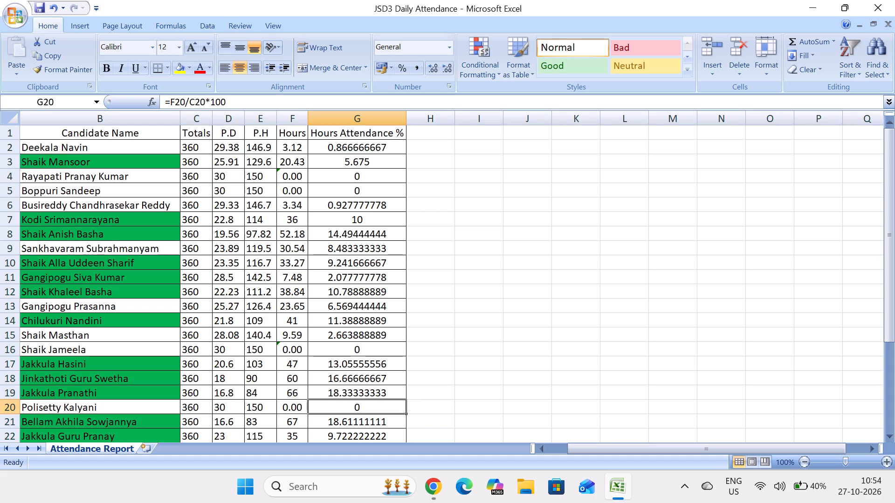
key(Up)
key(Up)
key(Up)
key(Down)
key(Down)
key(Down)
key(Down)
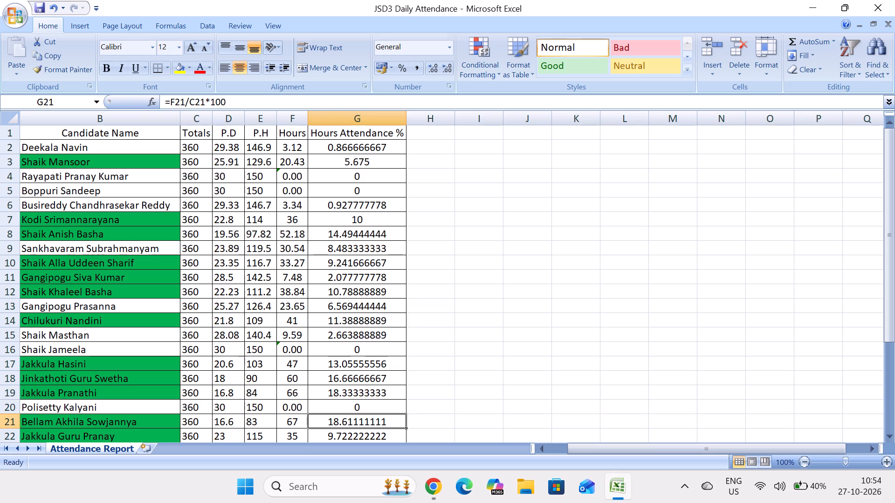
Examine the remaining Hours Attendance % entries from row 22 down to the end of the list.
key(Down)
key(Down)
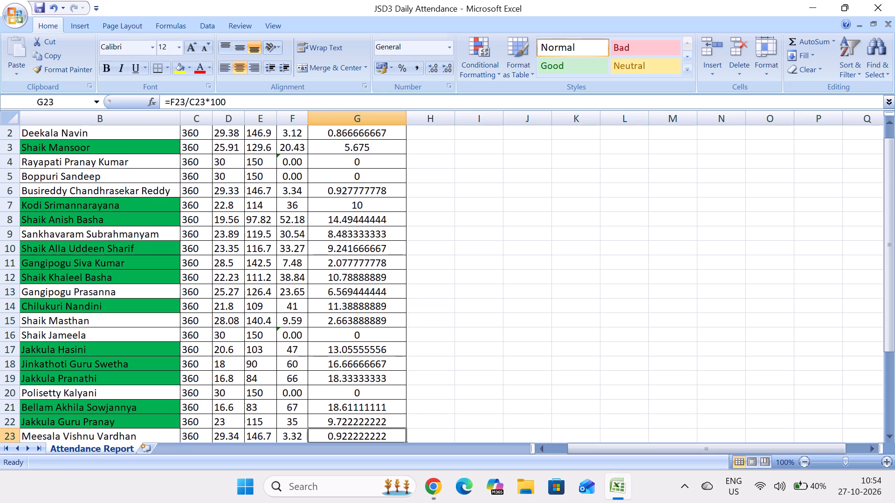
key(Down)
key(Down)
key(Down)
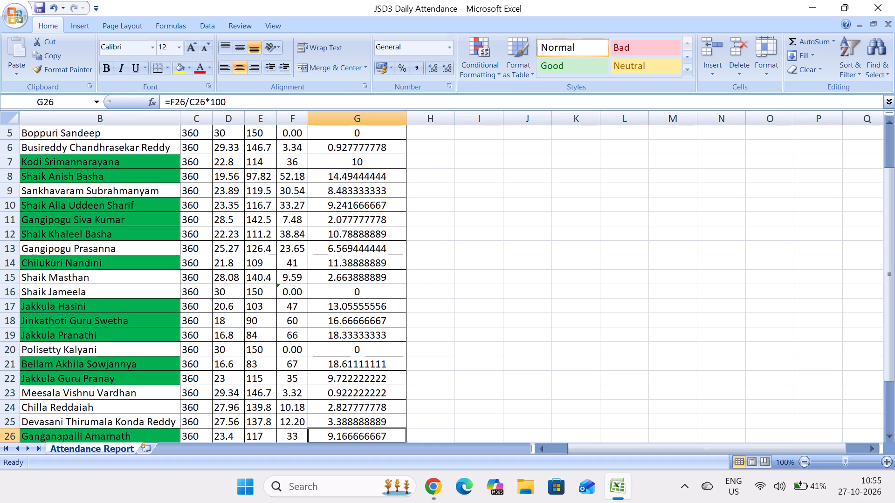
key(Down)
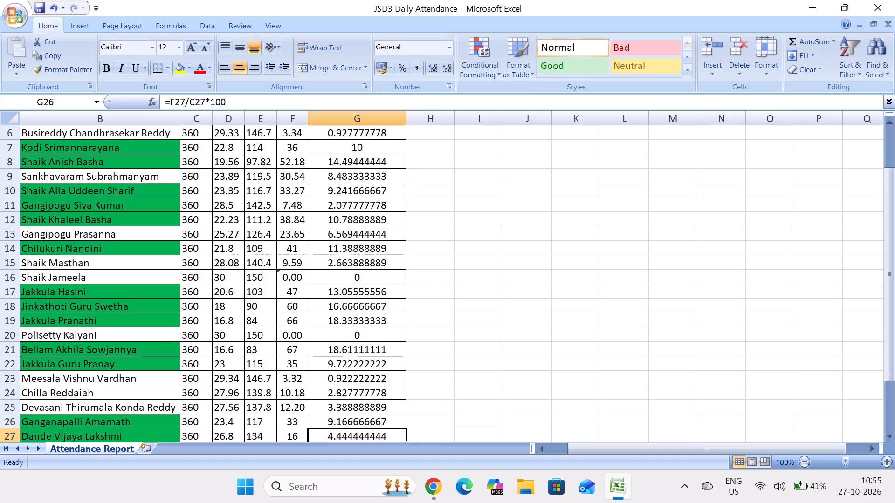
key(Down)
key(Down)
key(Down)
key(Down)
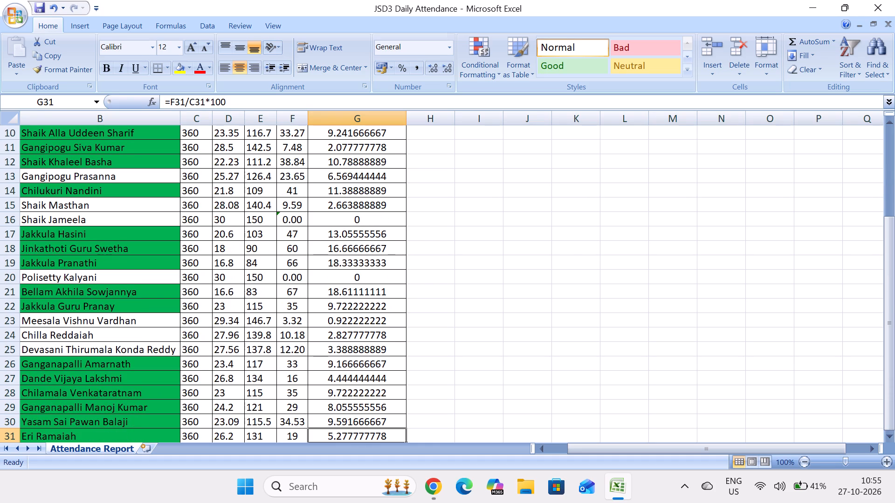
key(Down)
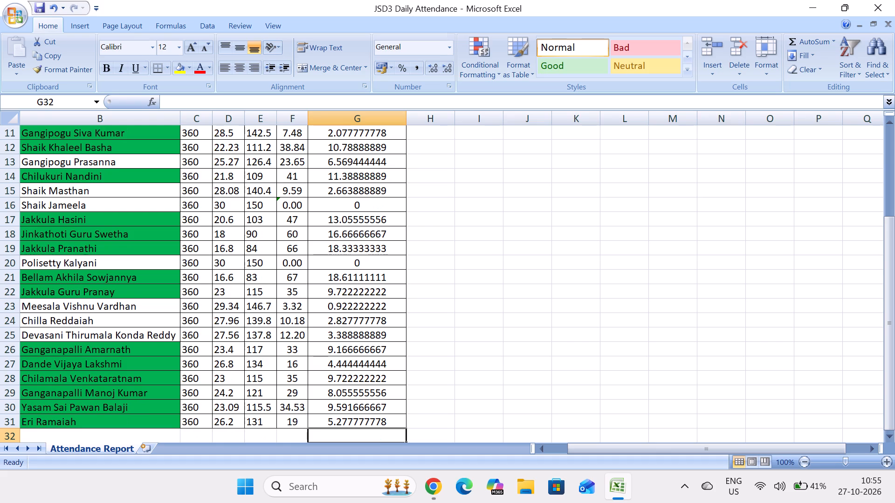
Review the Hours Attendance % column upward from the end of the list to its header.
key(Up)
key(Up)
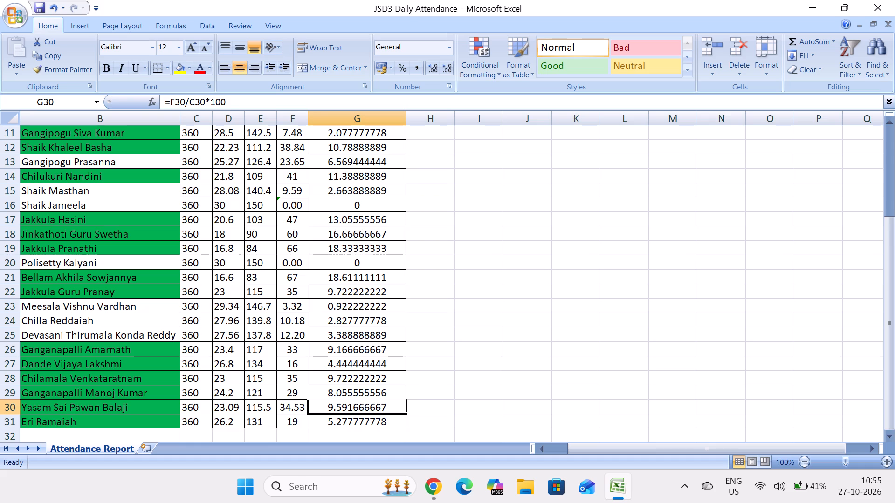
key(Up)
key(Up)
key(Up)
key(Up)
key(Up)
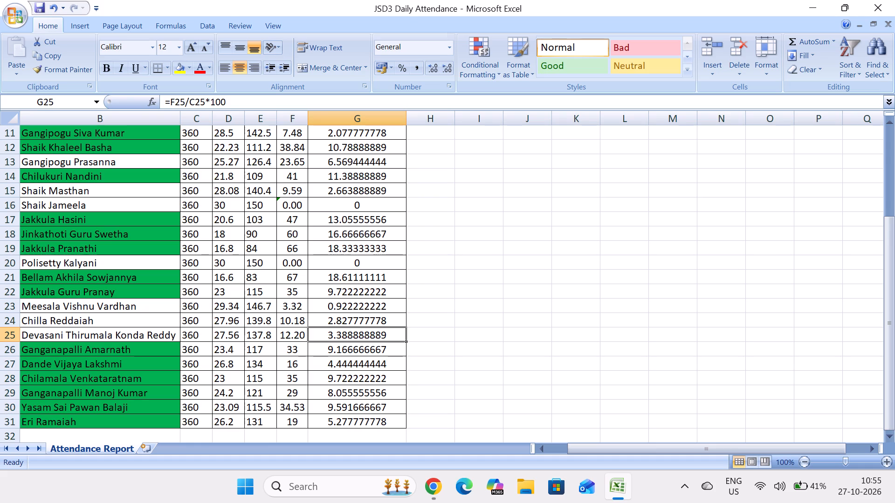
key(Up)
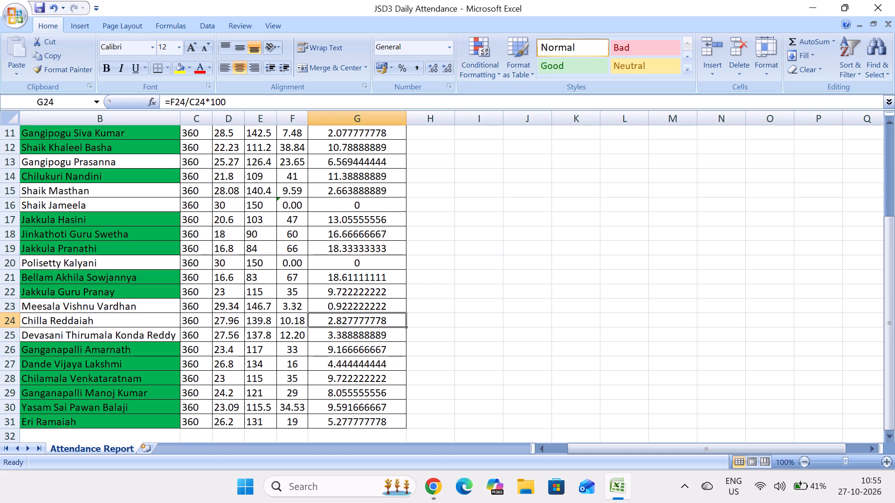
key(Up)
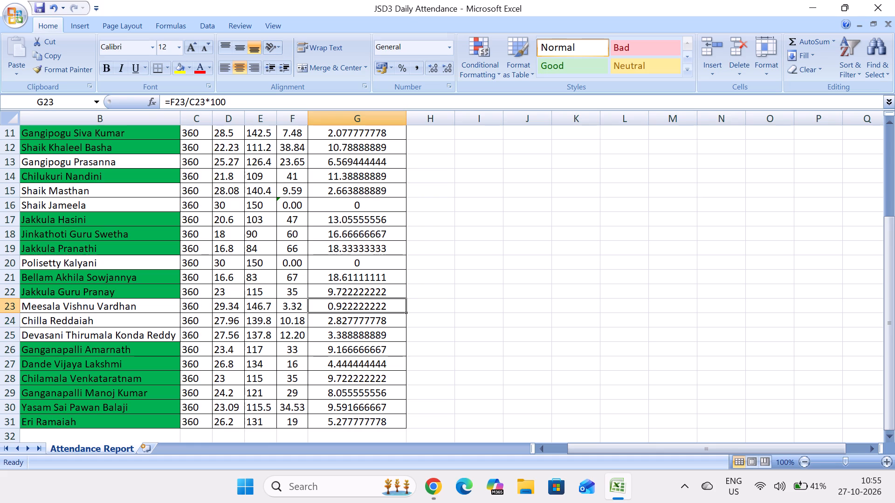
key(Up)
key(Up)
key(Up)
key(Up)
key(Up)
key(Up)
key(Up)
key(Up)
key(Up)
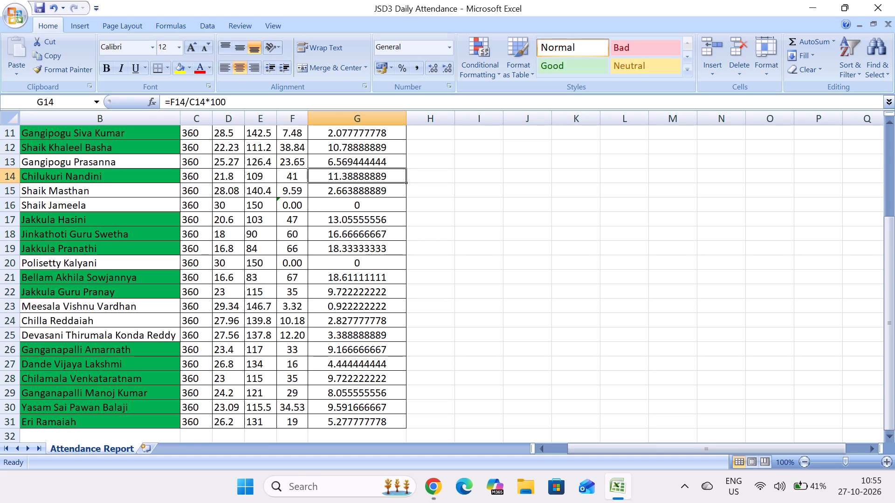
key(Up)
key(Up)
key(Up)
key(Up)
key(Up)
key(Up)
key(Up)
key(Up)
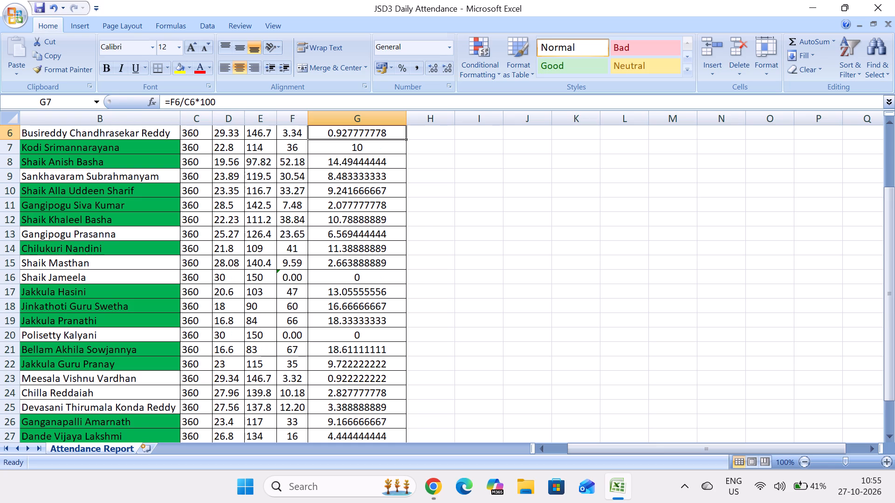
key(Up)
key(Up)
key(Up)
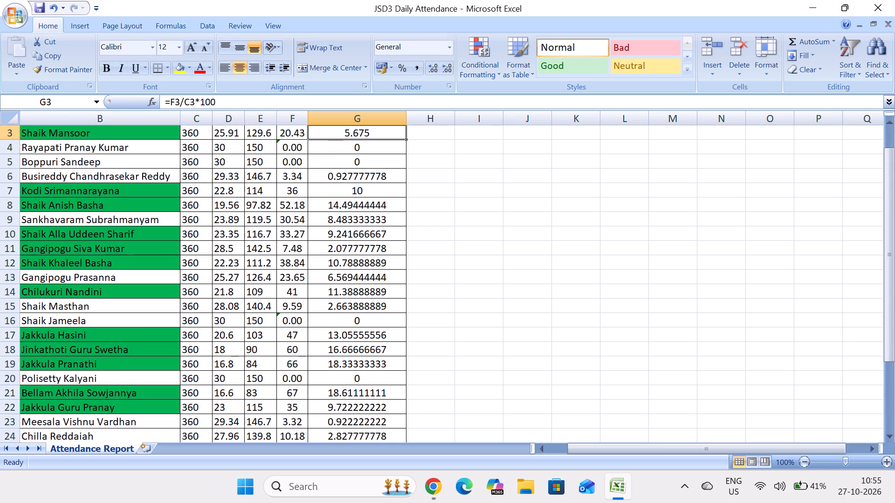
key(Up)
key(Up)
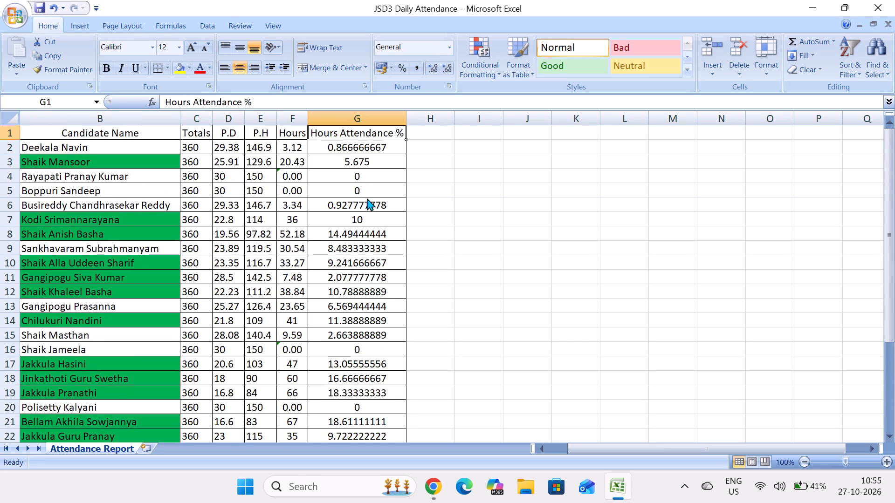
Examine the Hours Attendance % entries again from row 2 down to row 13.
key(Down)
key(Down)
key(Down)
key(Down)
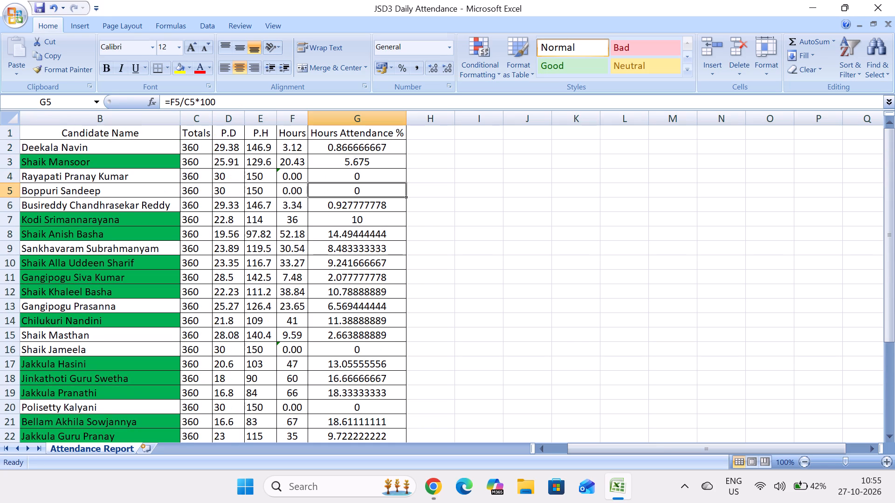
key(Down)
key(Down)
key(Down)
key(Down)
key(Down)
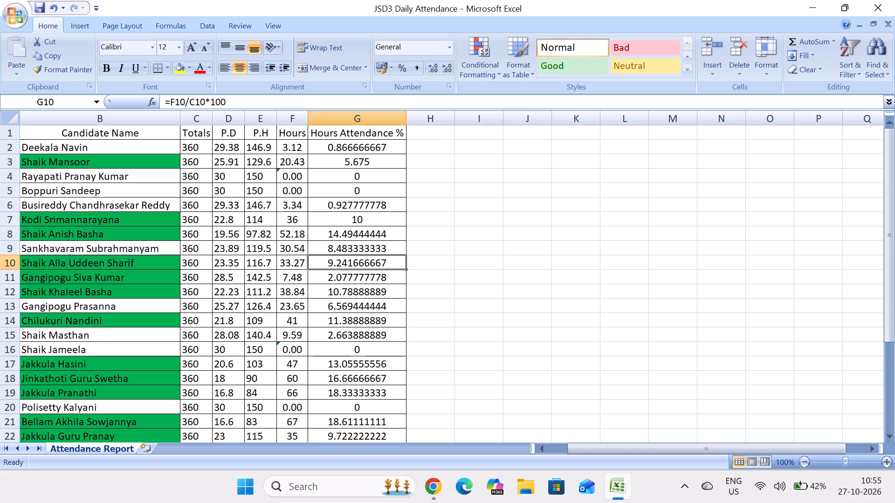
key(Down)
key(Down)
key(Down)
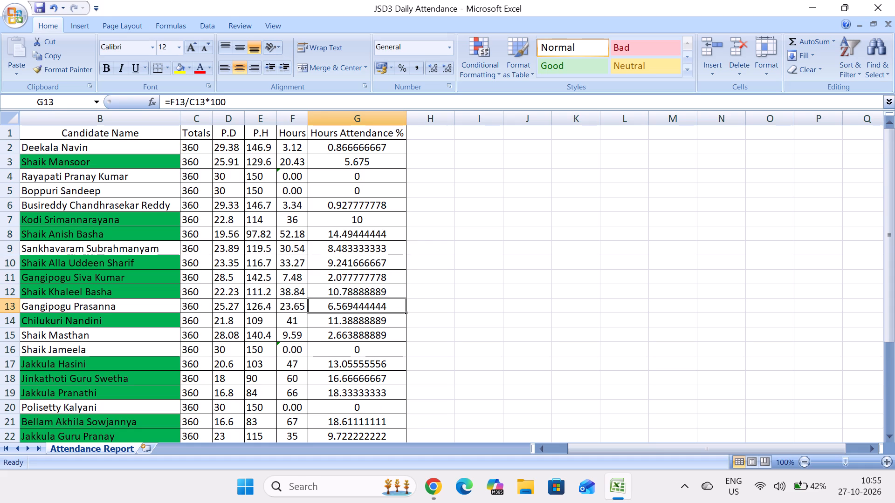
Switch to the Skill India portal's candidate attendance list in Chrome.
click(440, 489)
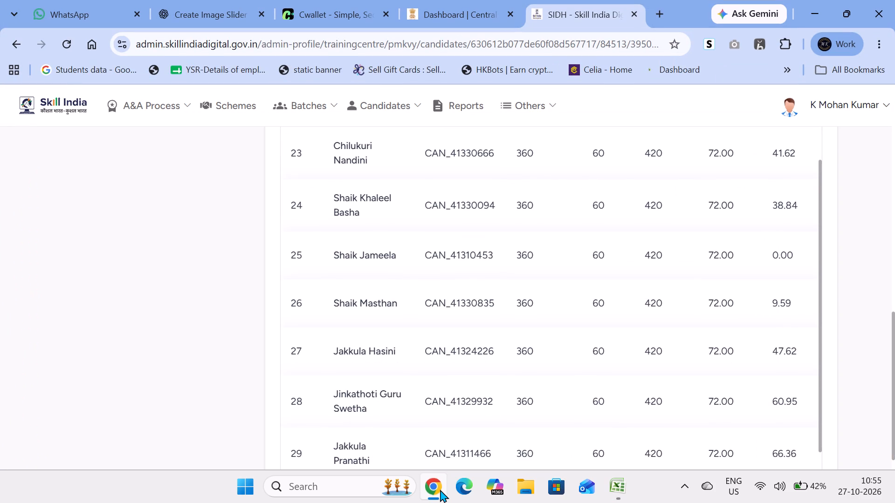